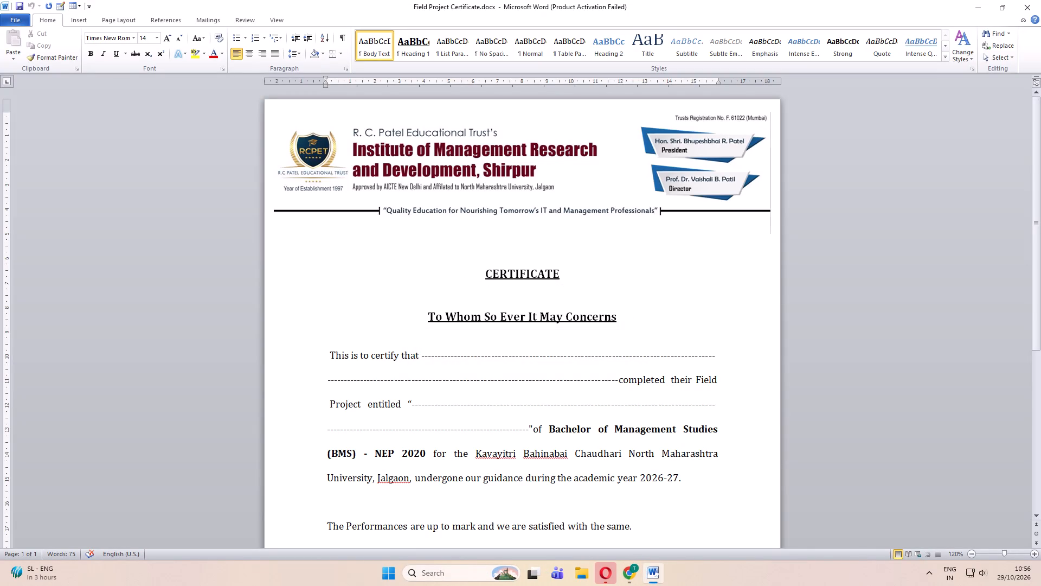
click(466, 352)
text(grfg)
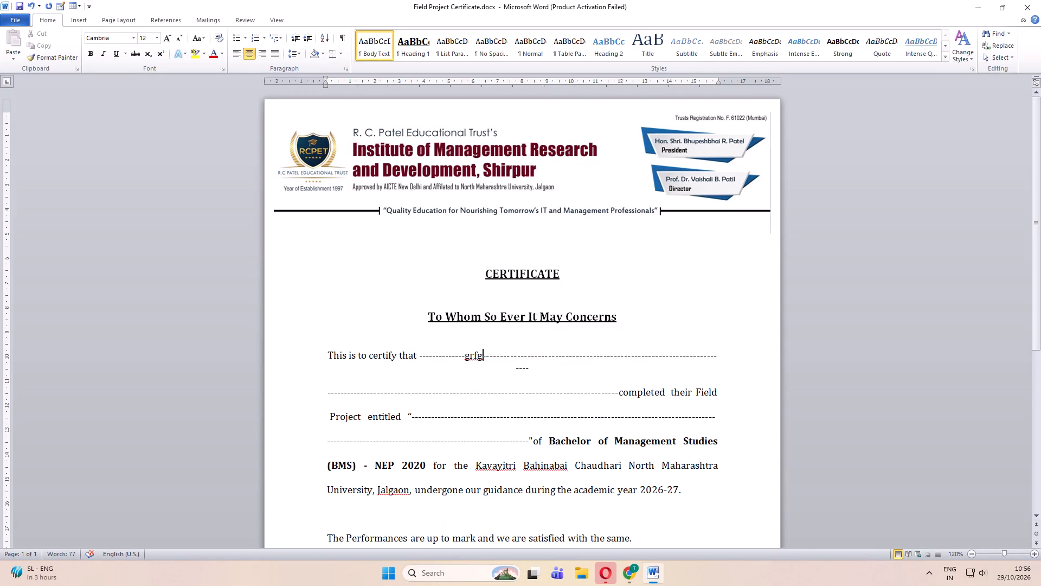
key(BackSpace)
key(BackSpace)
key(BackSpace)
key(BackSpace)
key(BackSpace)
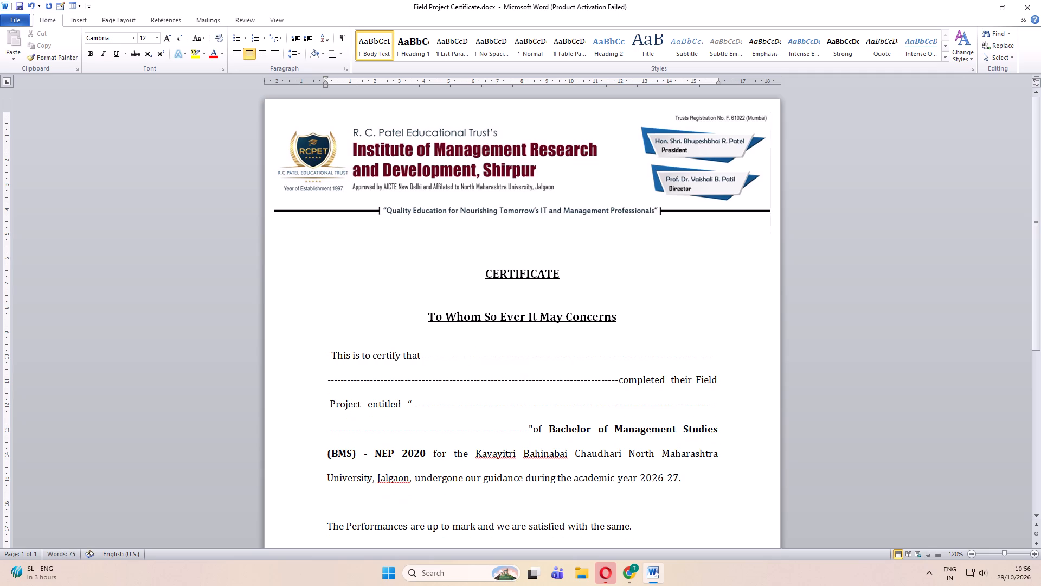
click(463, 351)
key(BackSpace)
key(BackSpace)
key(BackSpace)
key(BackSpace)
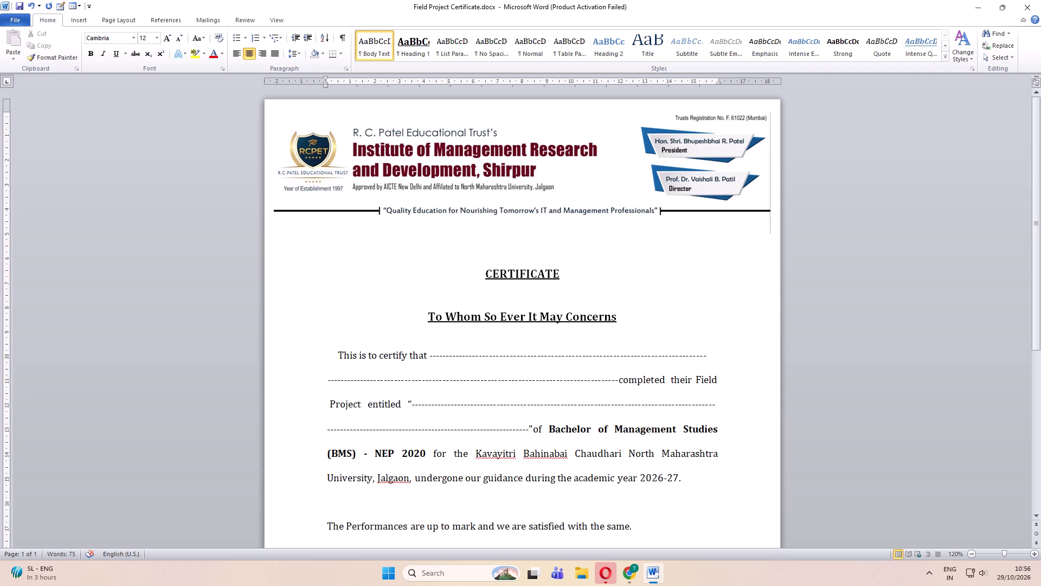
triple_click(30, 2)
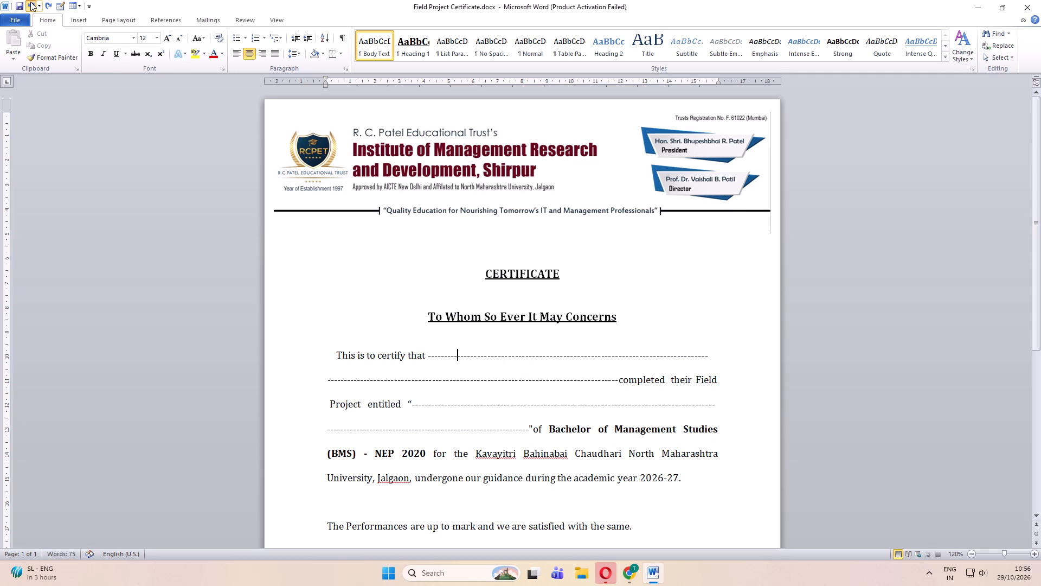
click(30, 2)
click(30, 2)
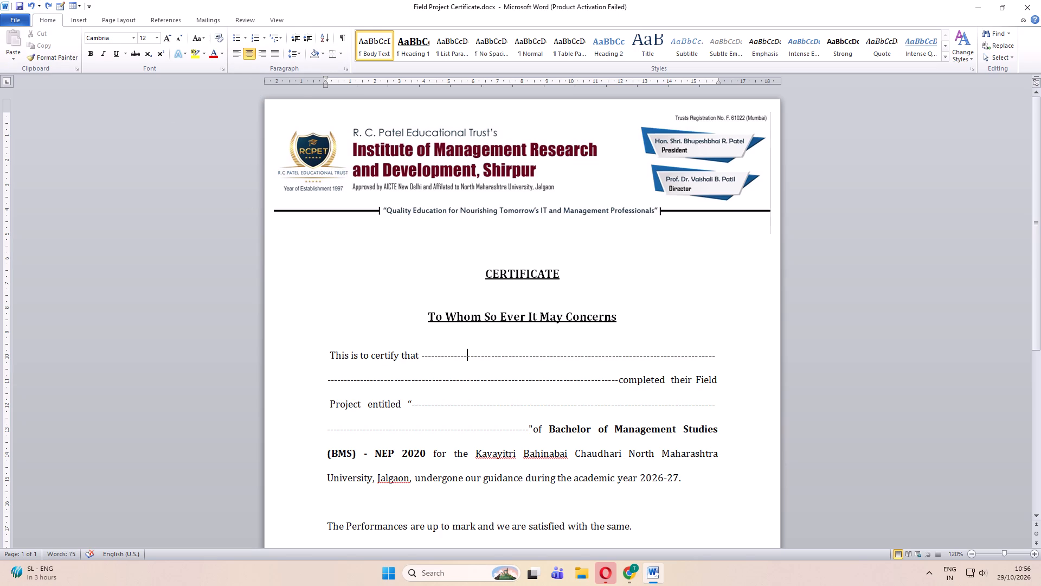
Delete the heading "To Whom So Ever It May Concerns" and the empty lines between CERTIFICATE and the body text.
drag(385, 322, 533, 335)
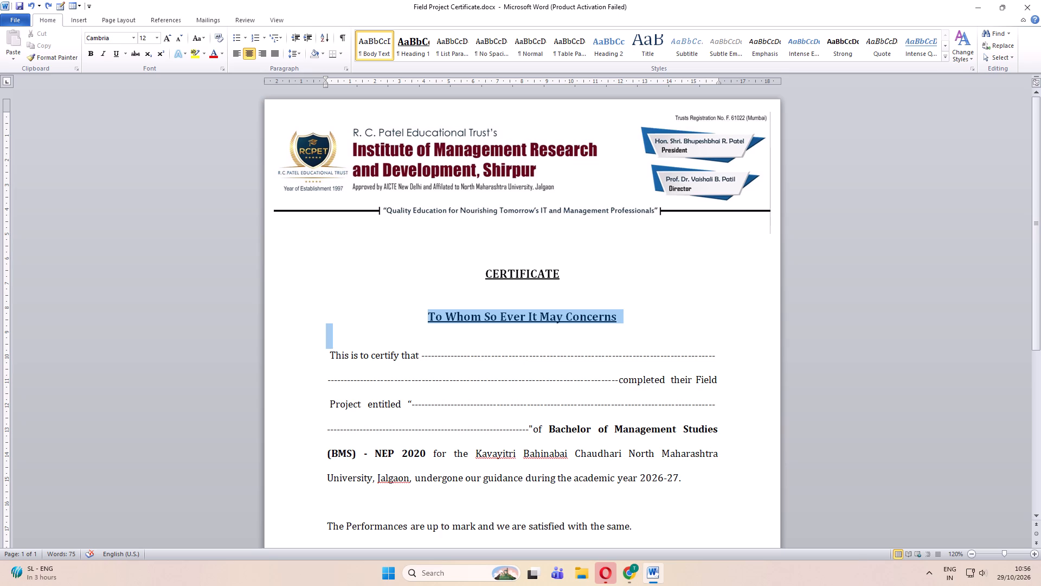
drag(533, 335, 604, 317)
key(BackSpace)
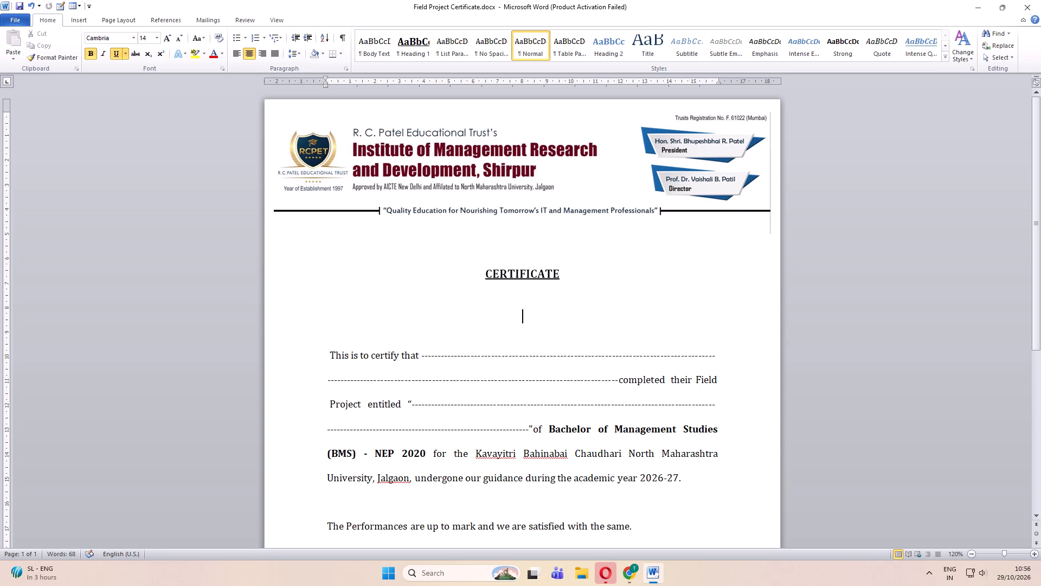
key(BackSpace)
key(BackSpace)
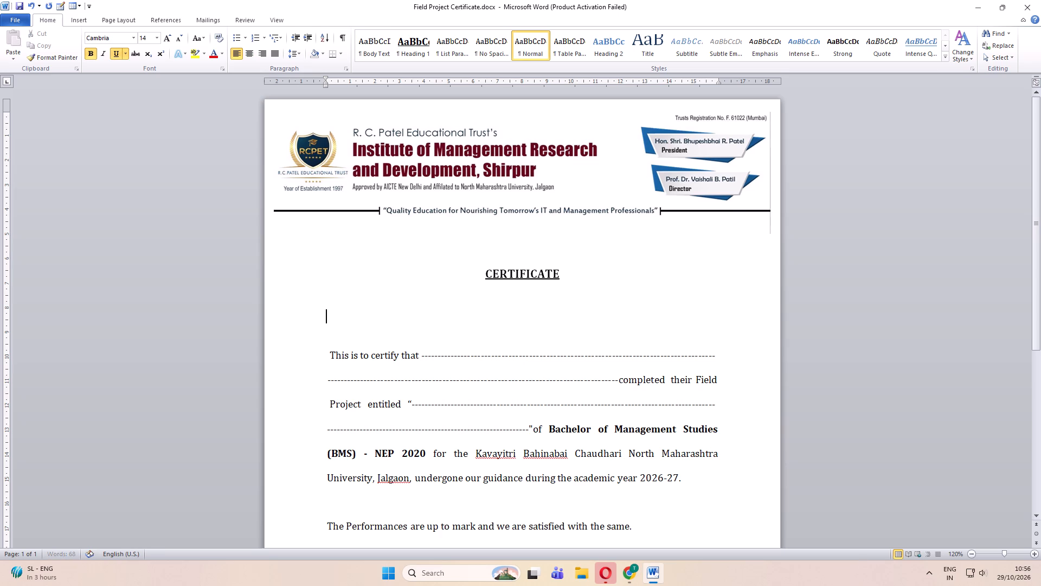
key(BackSpace)
key(BackSpace)
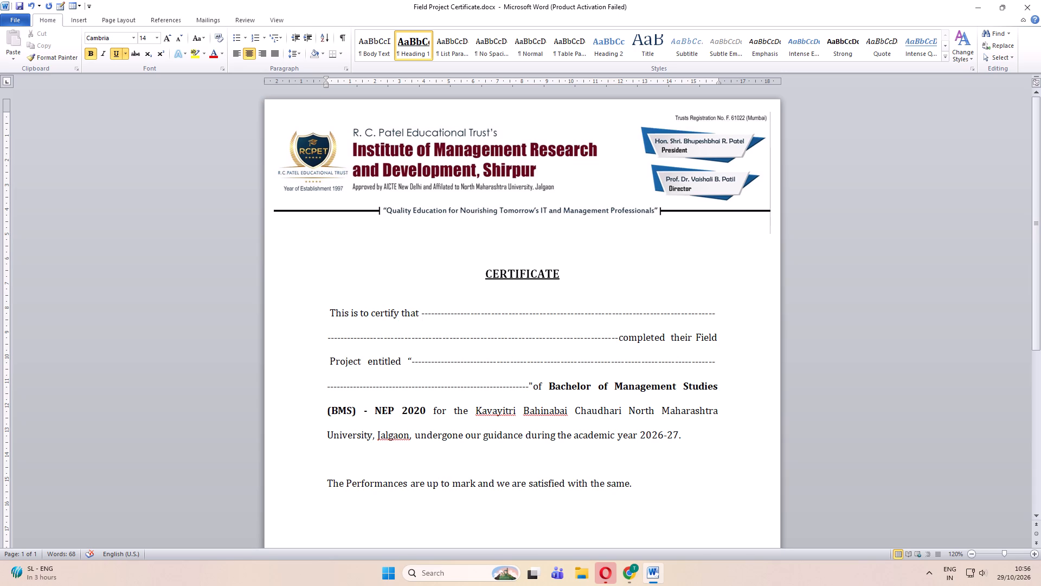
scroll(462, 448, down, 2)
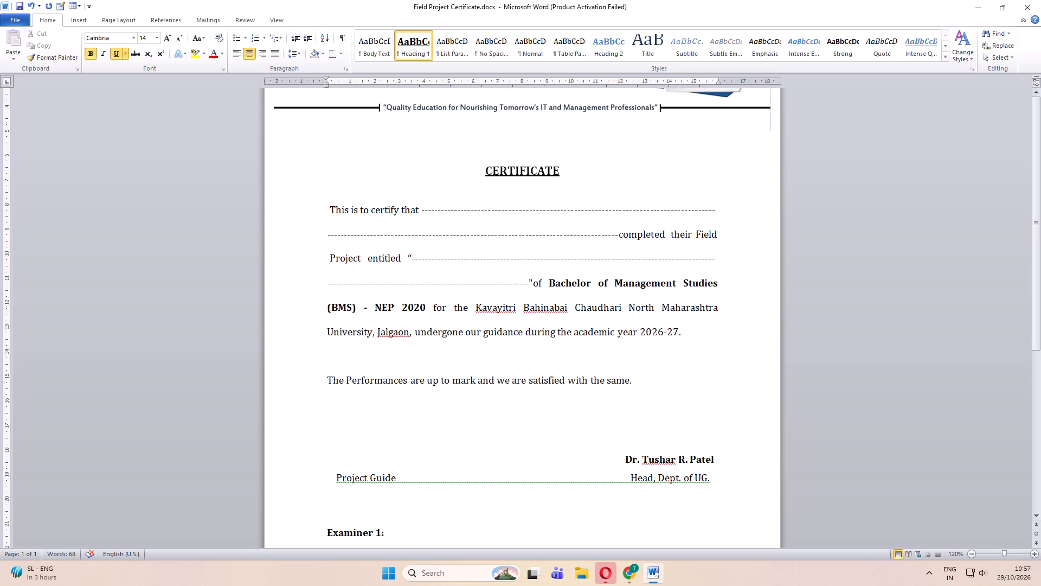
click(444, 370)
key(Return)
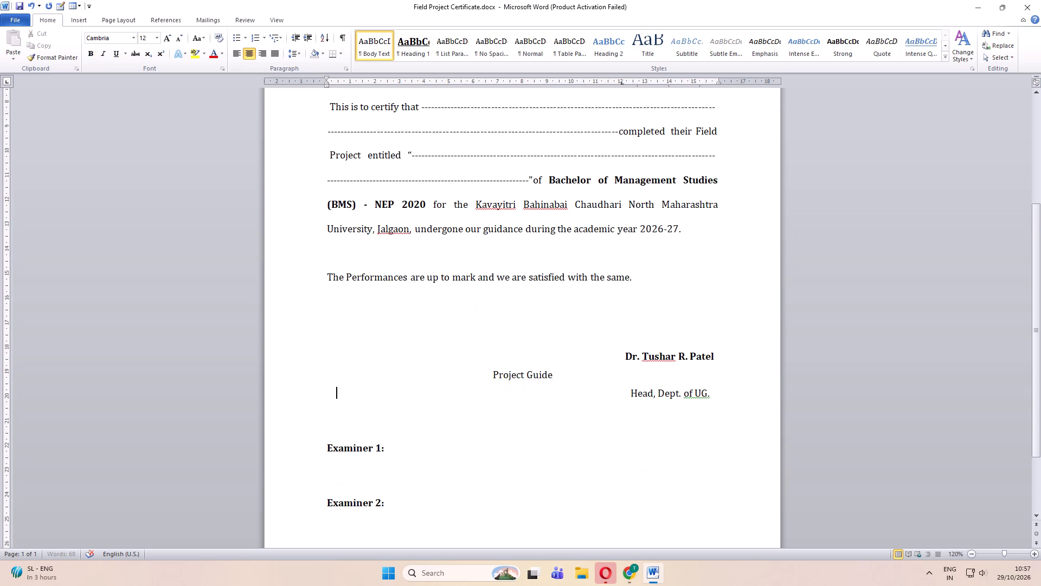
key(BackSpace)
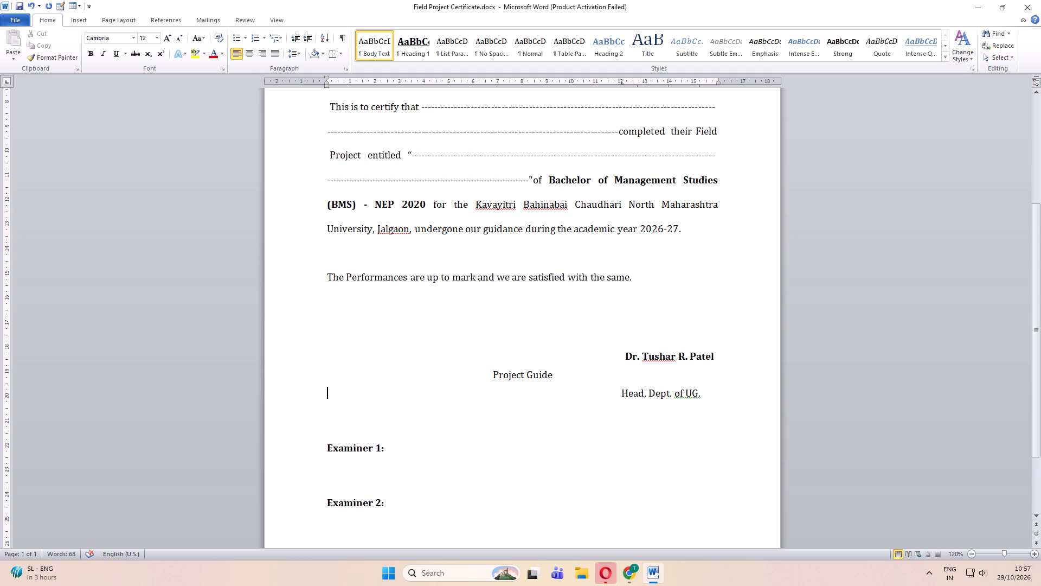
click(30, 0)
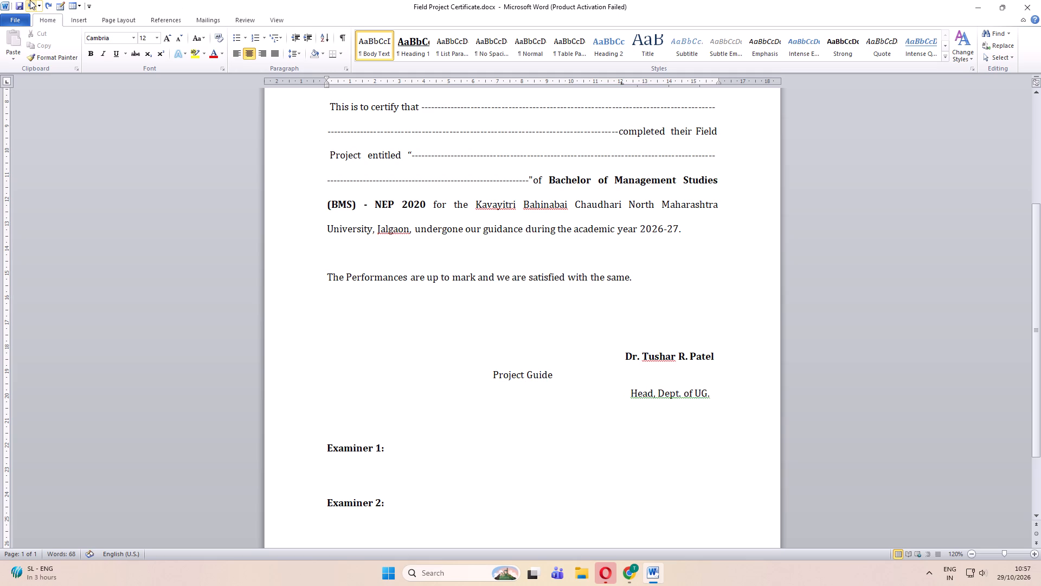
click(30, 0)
Delete the dashed placeholder following "This is to certify that" on the first body line.
scroll(351, 252, up, 4)
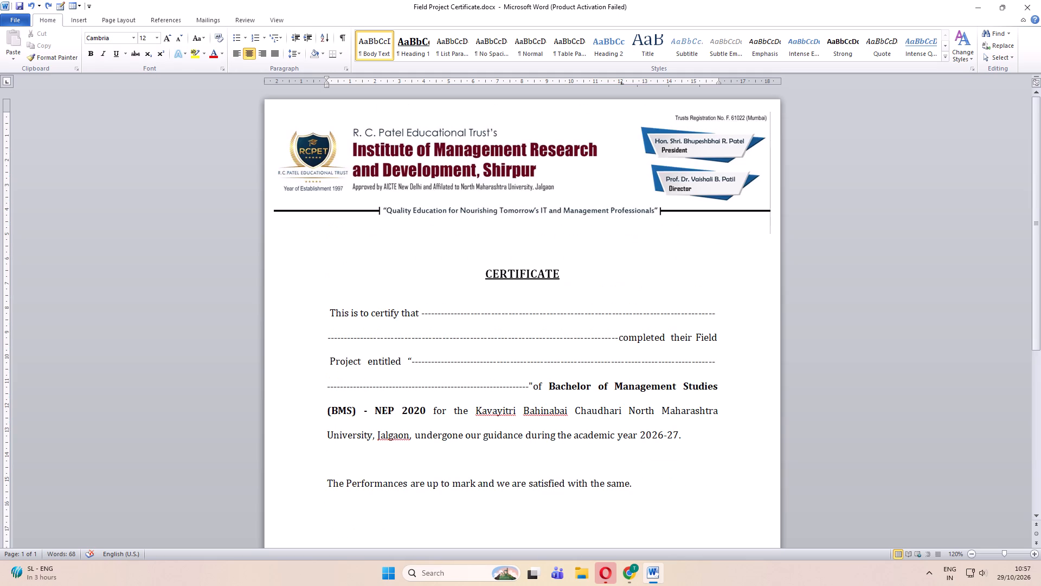
drag(423, 312, 692, 313)
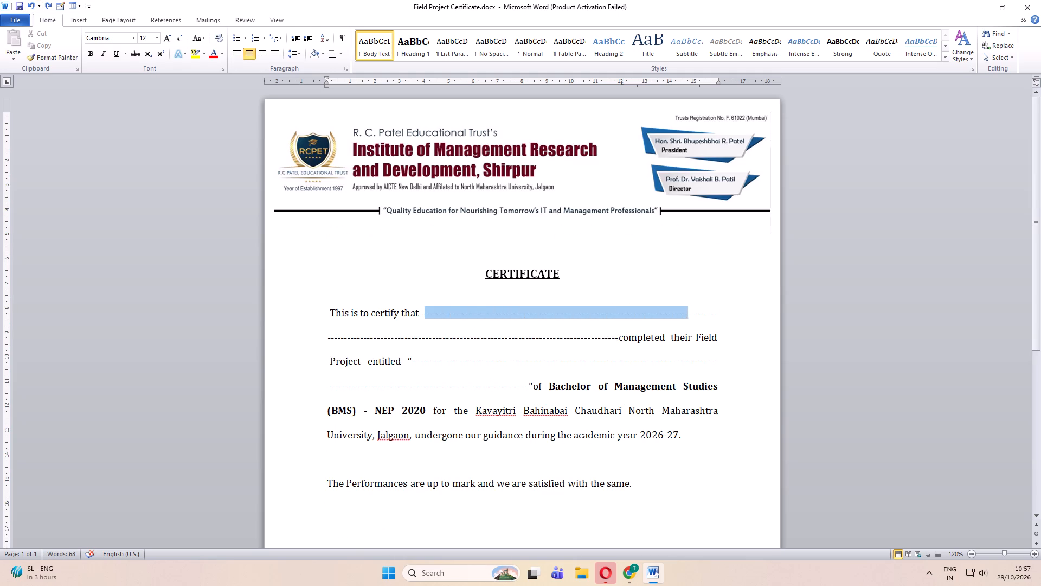
drag(692, 313, 751, 315)
key(BackSpace)
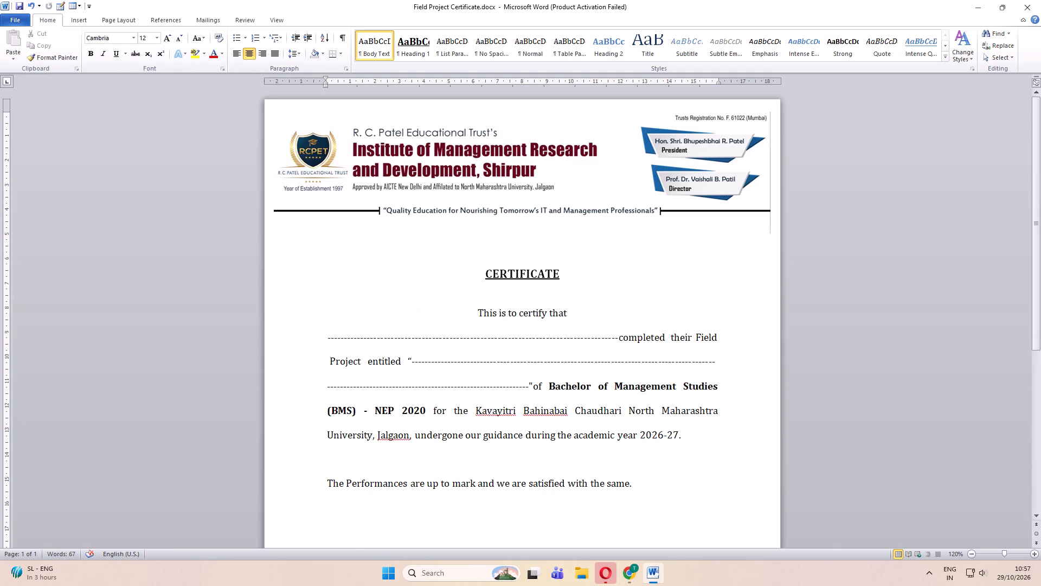
Delete the dashed placeholder in front of "completed their Field" on the second body line, keeping the words.
click(316, 336)
click(317, 335)
click(317, 335)
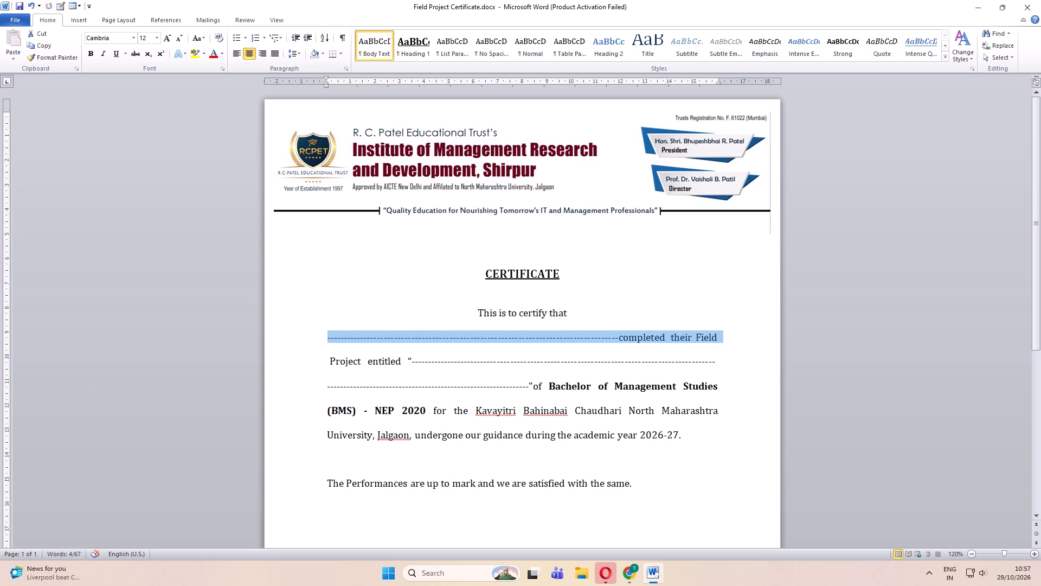
click(320, 340)
drag(320, 340, 474, 346)
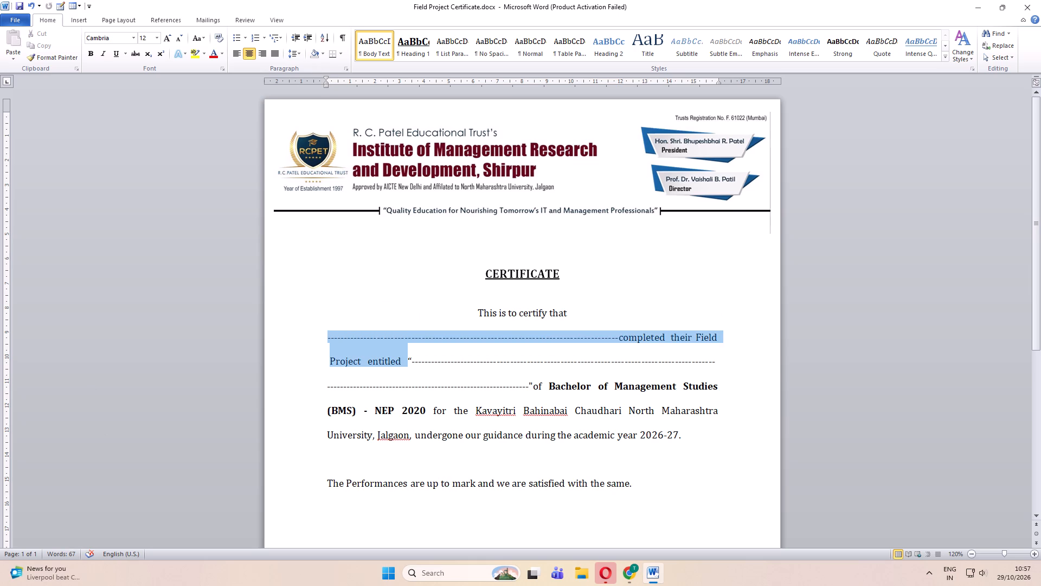
drag(474, 346, 621, 342)
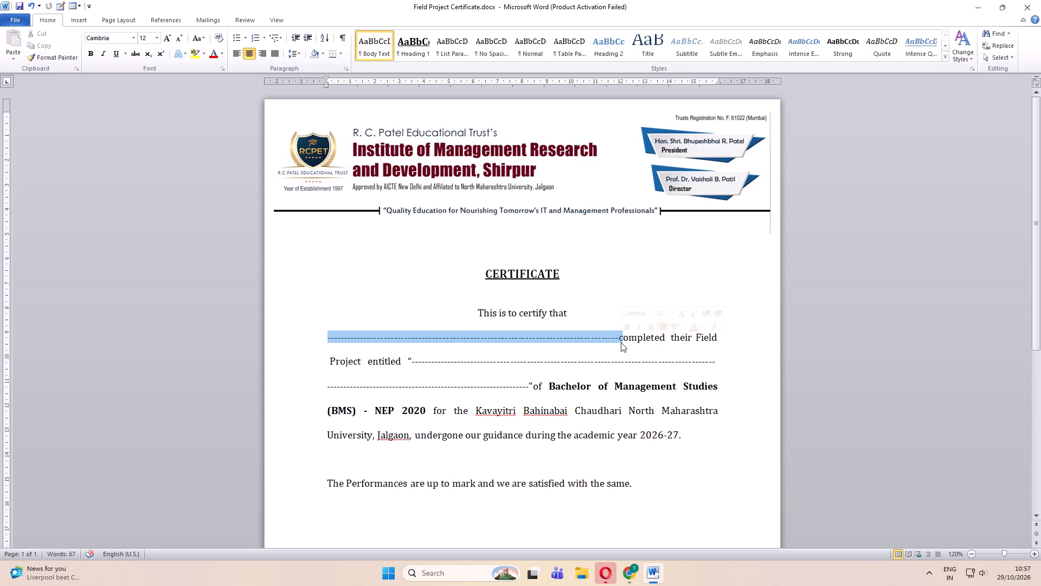
click(612, 362)
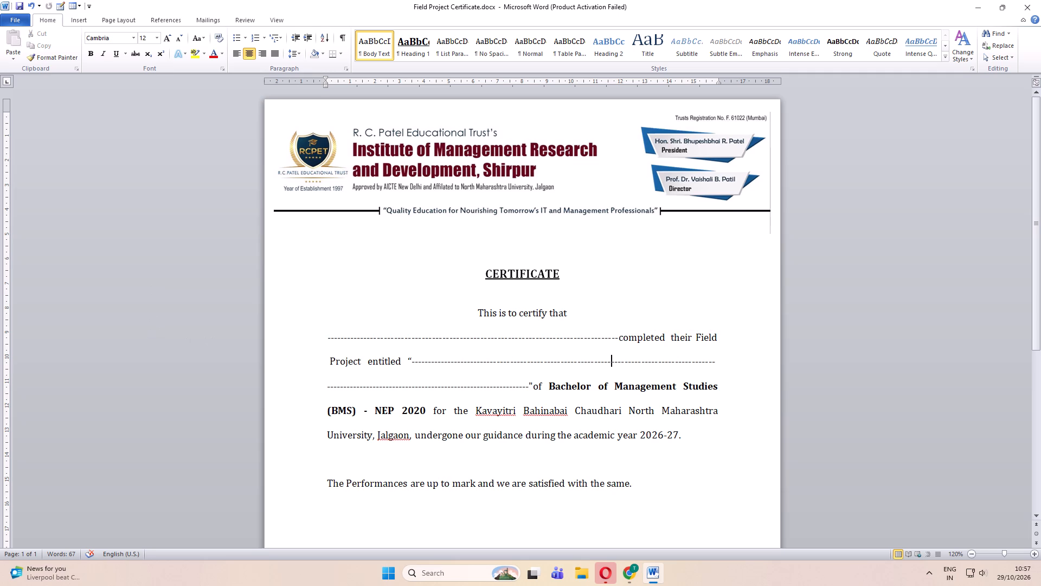
drag(319, 336, 543, 339)
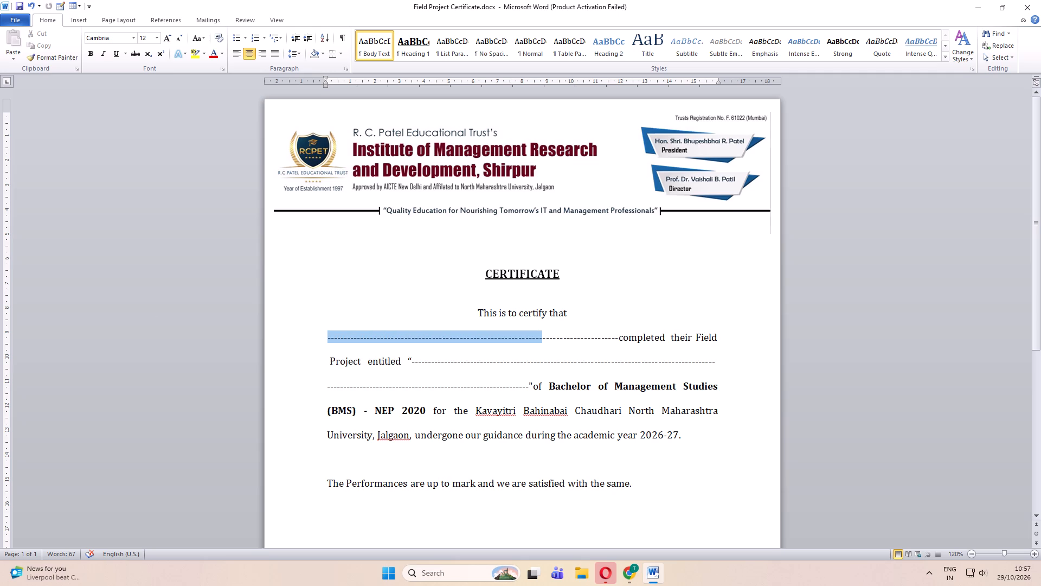
drag(543, 339, 597, 346)
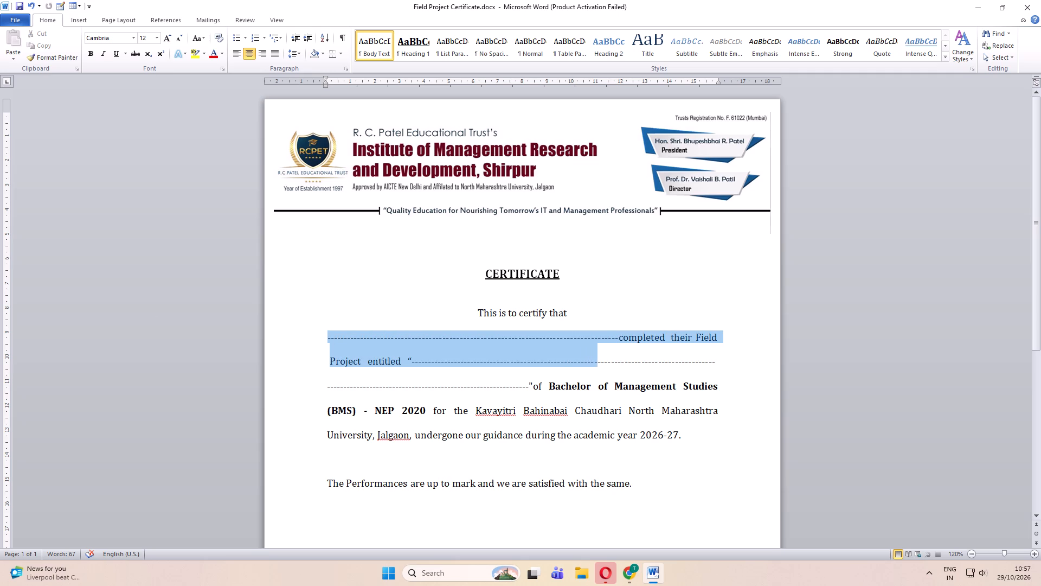
drag(597, 346, 584, 351)
drag(541, 355, 642, 308)
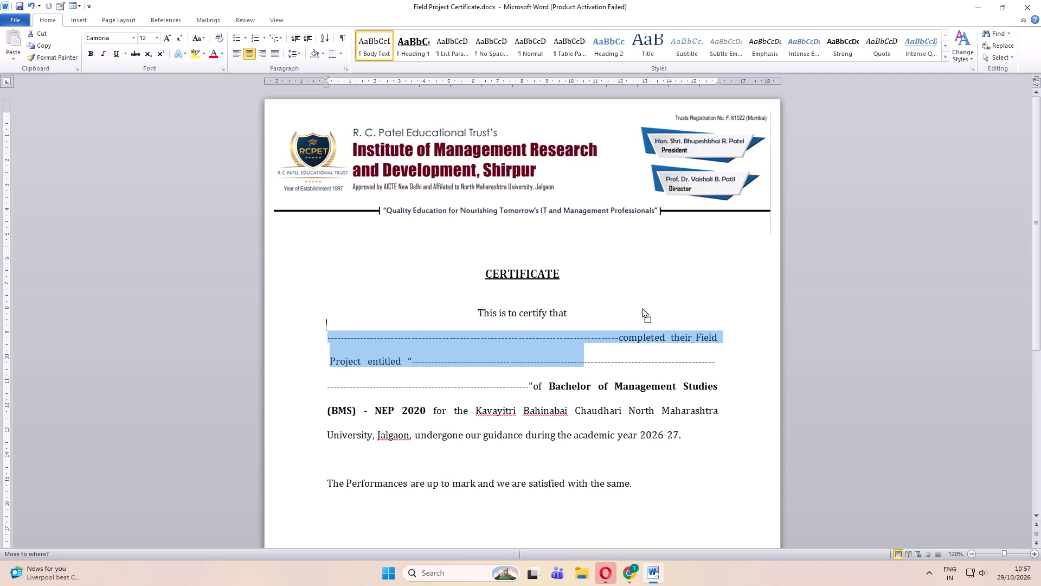
drag(642, 308, 584, 351)
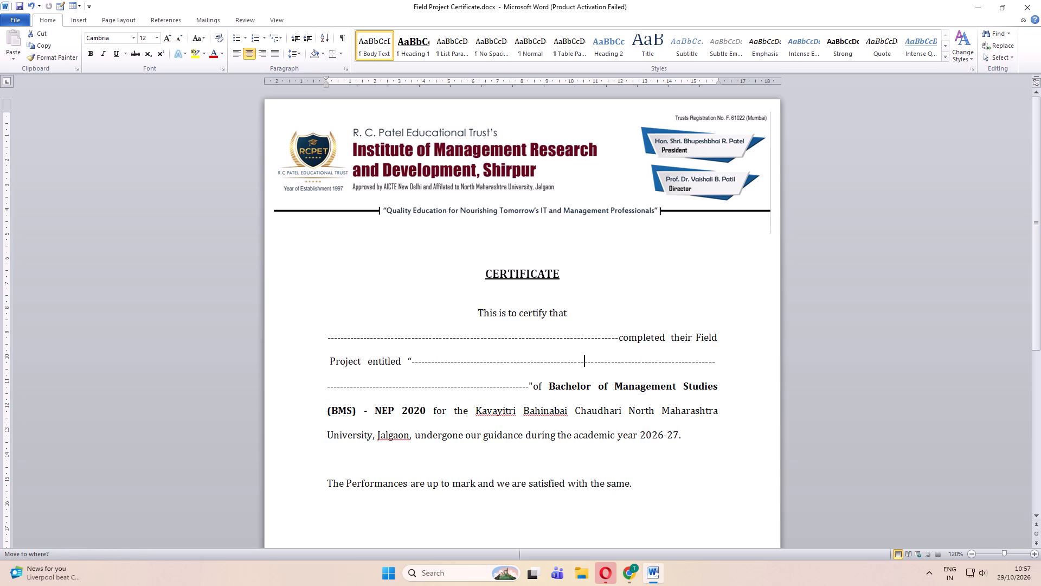
drag(0, 449, 240, 319)
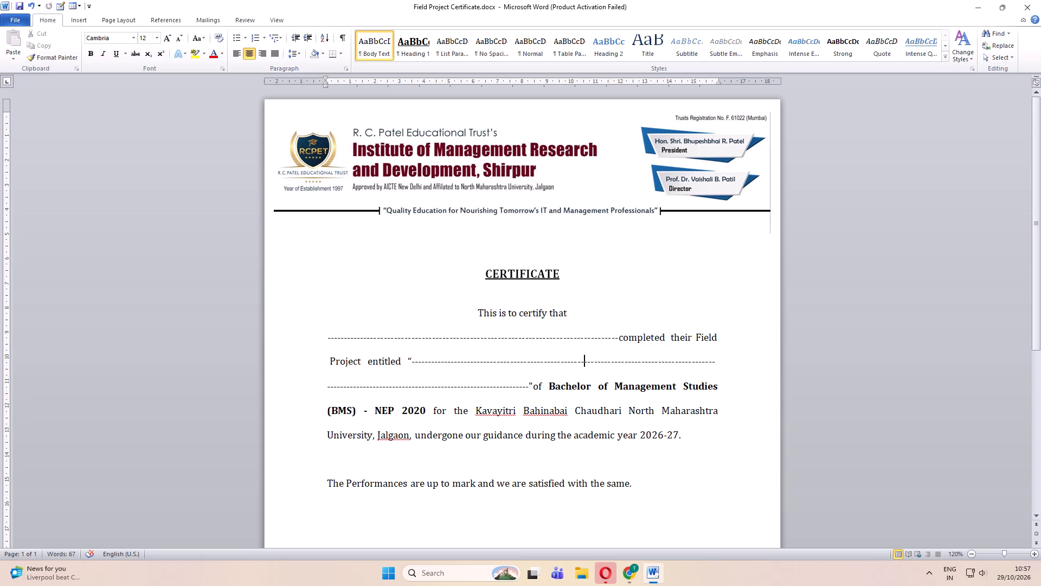
drag(327, 334, 578, 343)
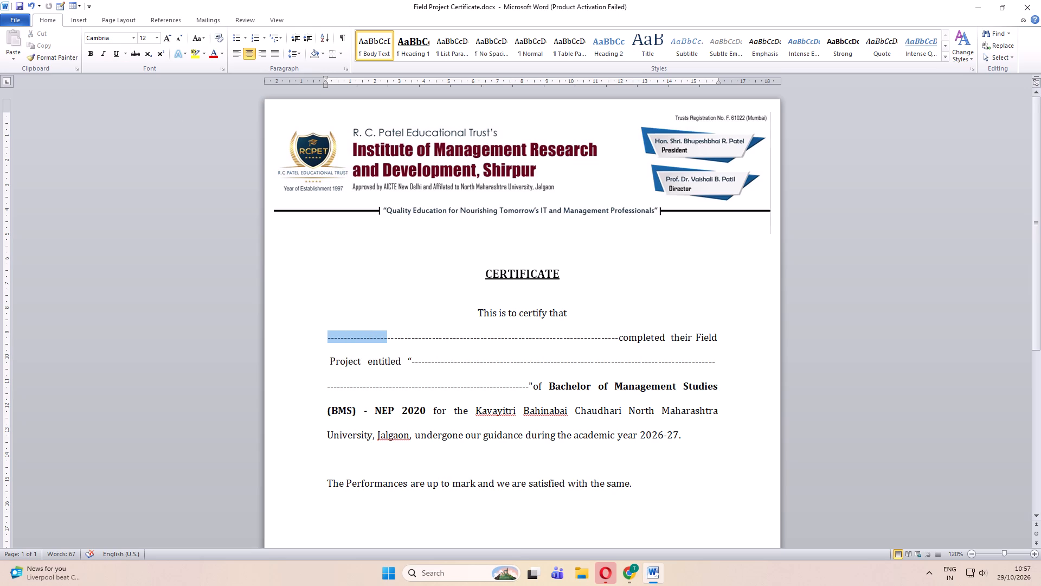
drag(578, 343, 624, 339)
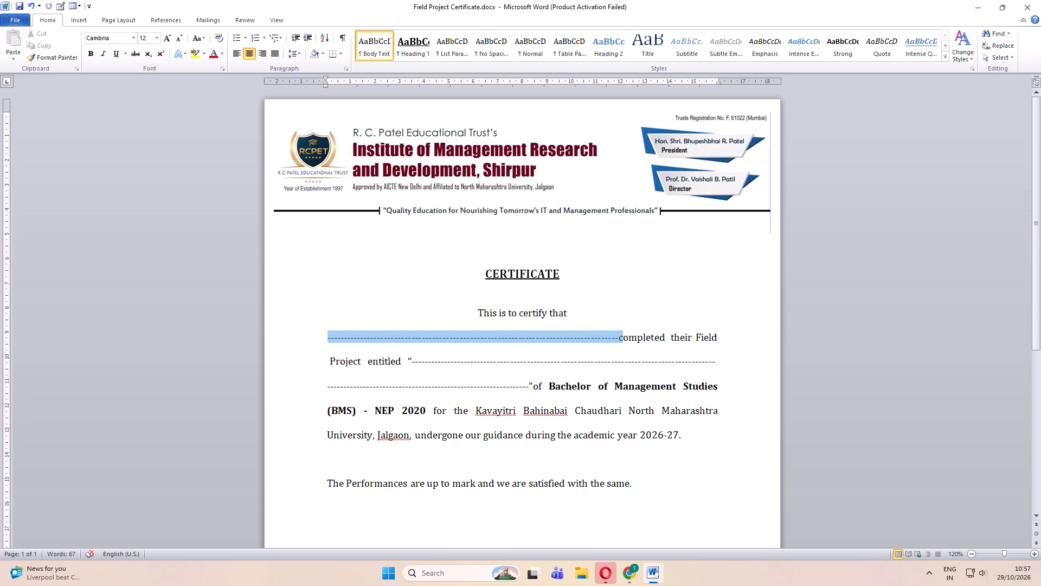
drag(624, 339, 612, 343)
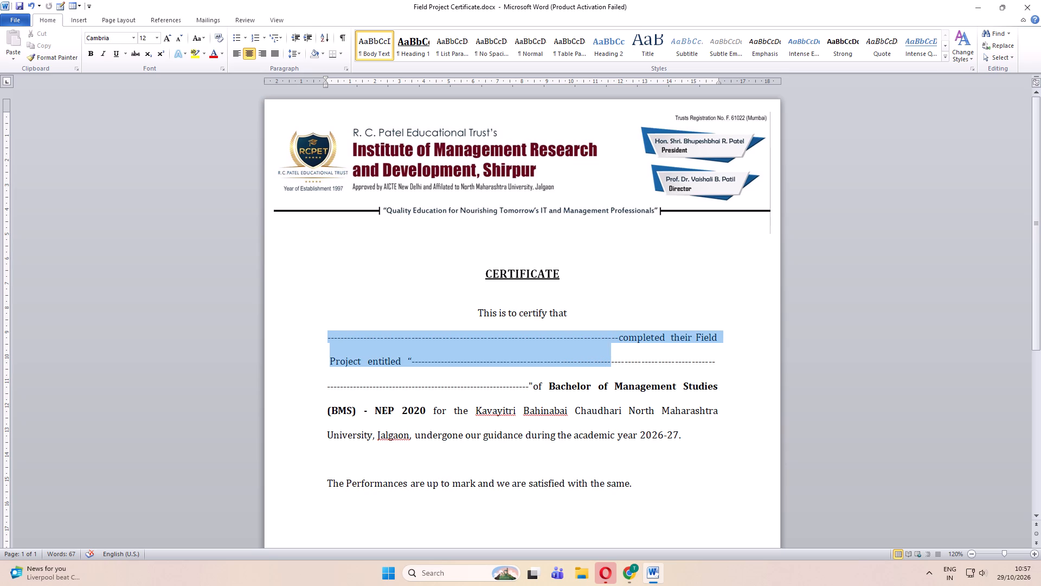
drag(612, 343, 618, 335)
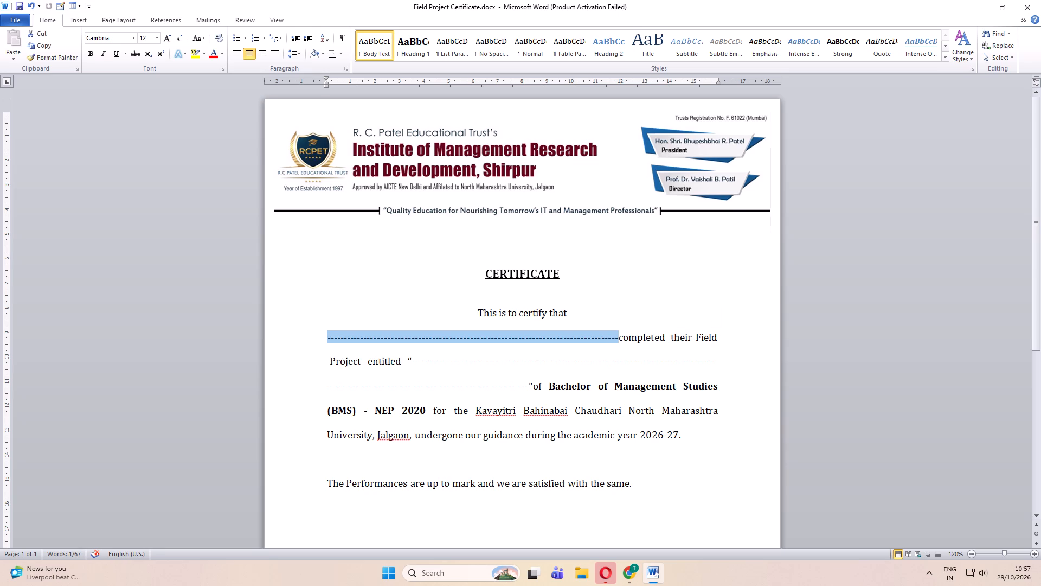
key(BackSpace)
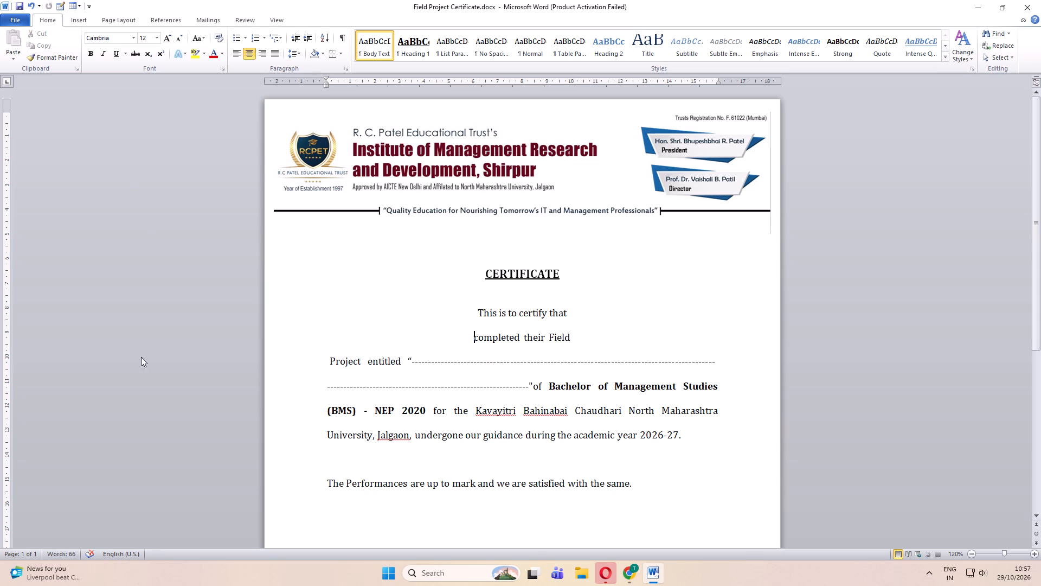
Delete the quoted two-line dashed placeholder between "Project entitled" and "of Bachelor of Management Studies", including its quotation marks.
drag(410, 359, 498, 388)
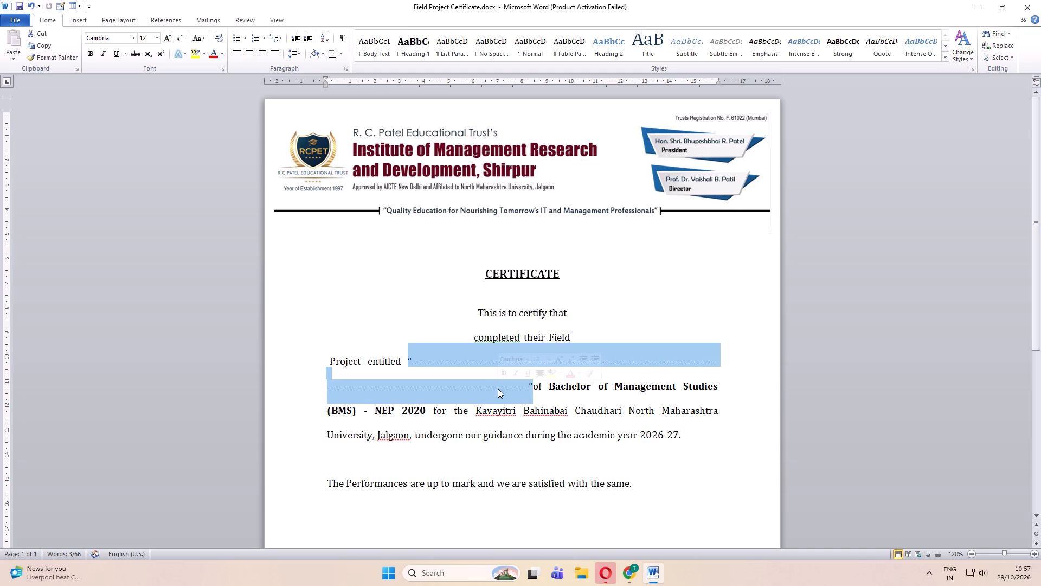
key(BackSpace)
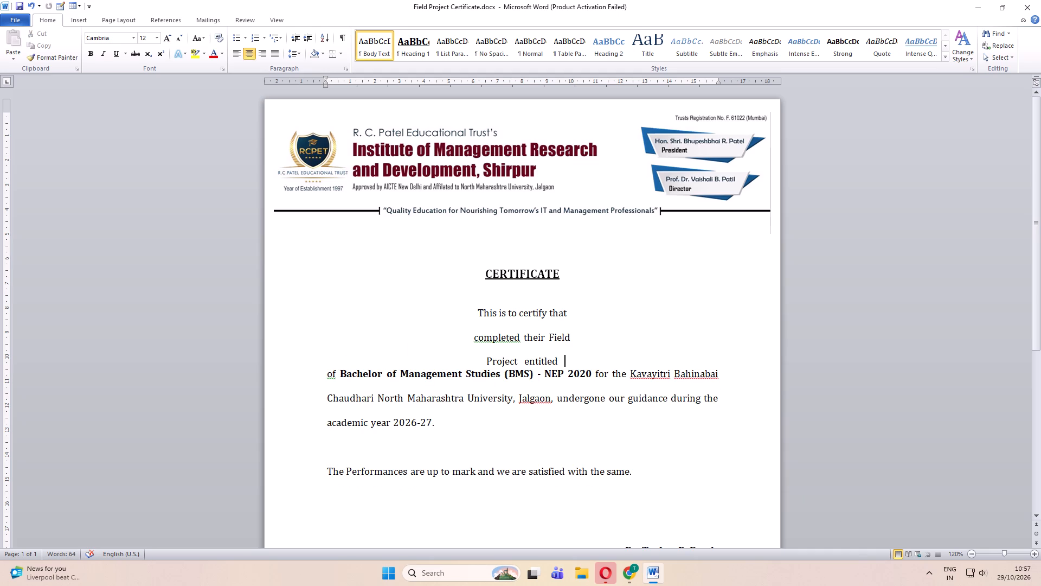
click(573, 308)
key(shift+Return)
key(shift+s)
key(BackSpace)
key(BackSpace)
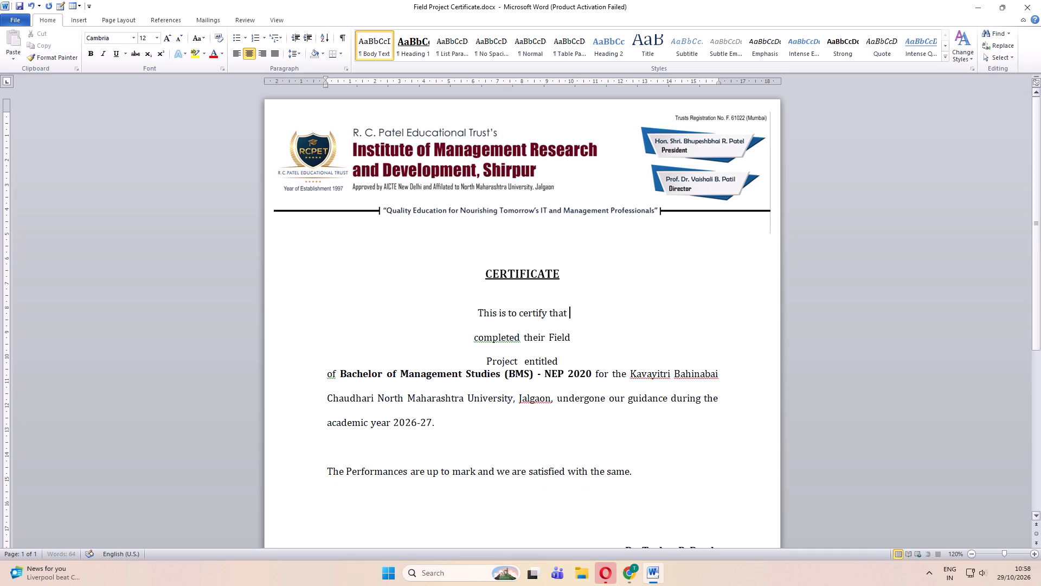
Enter the first student's full name, including the middle name, after "This is to certify that" on the first body line.
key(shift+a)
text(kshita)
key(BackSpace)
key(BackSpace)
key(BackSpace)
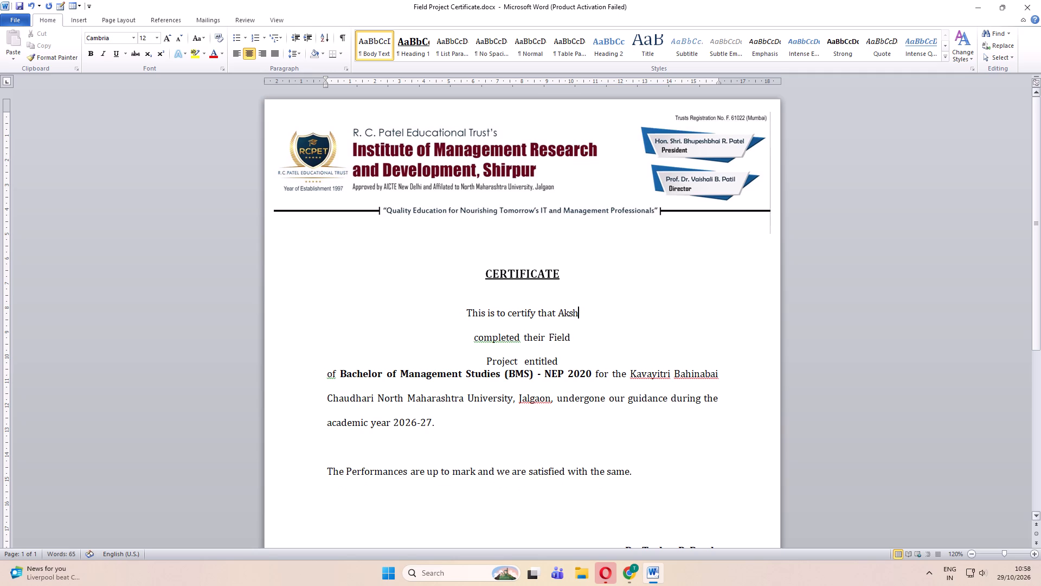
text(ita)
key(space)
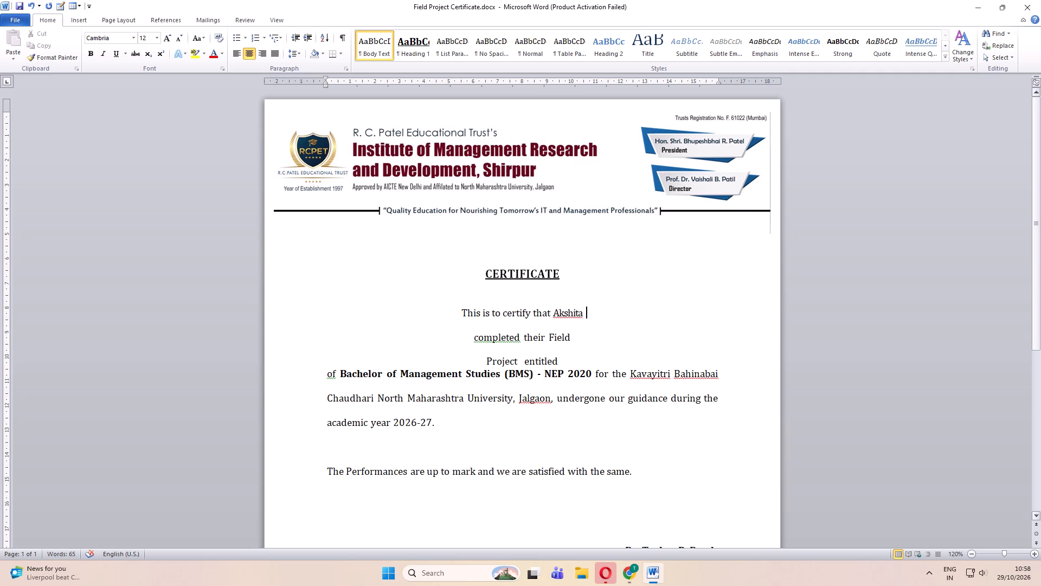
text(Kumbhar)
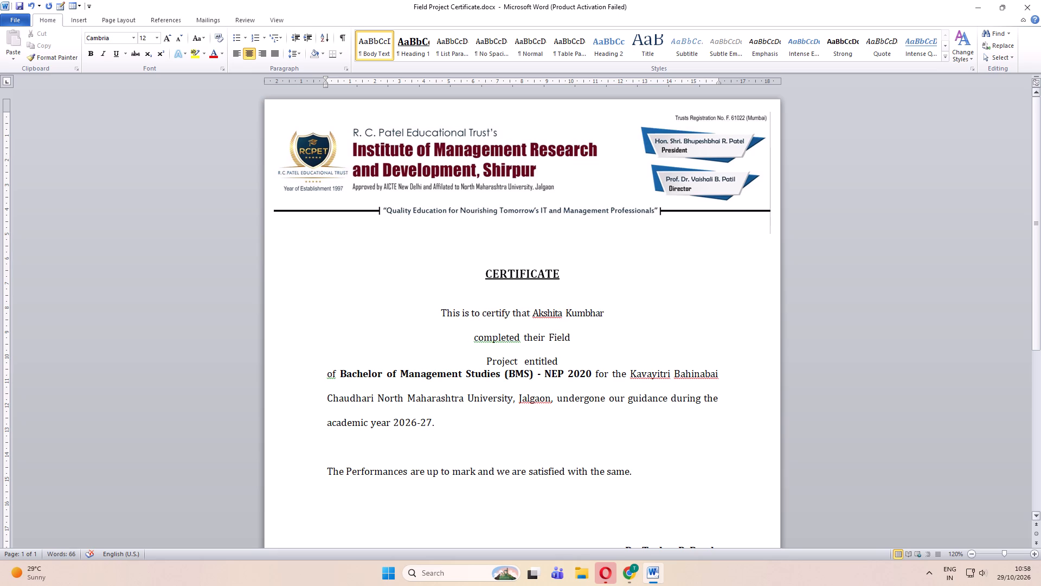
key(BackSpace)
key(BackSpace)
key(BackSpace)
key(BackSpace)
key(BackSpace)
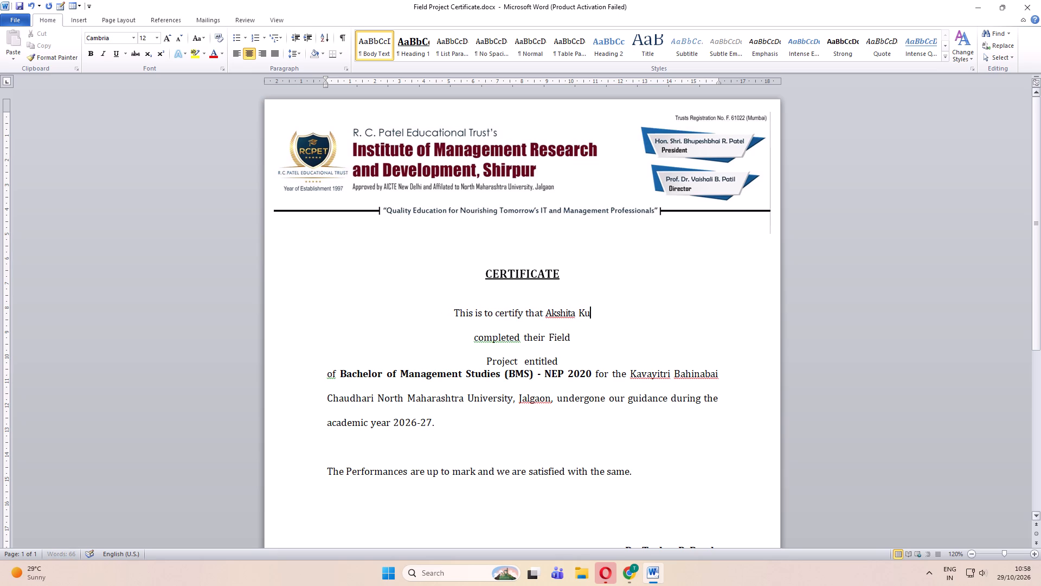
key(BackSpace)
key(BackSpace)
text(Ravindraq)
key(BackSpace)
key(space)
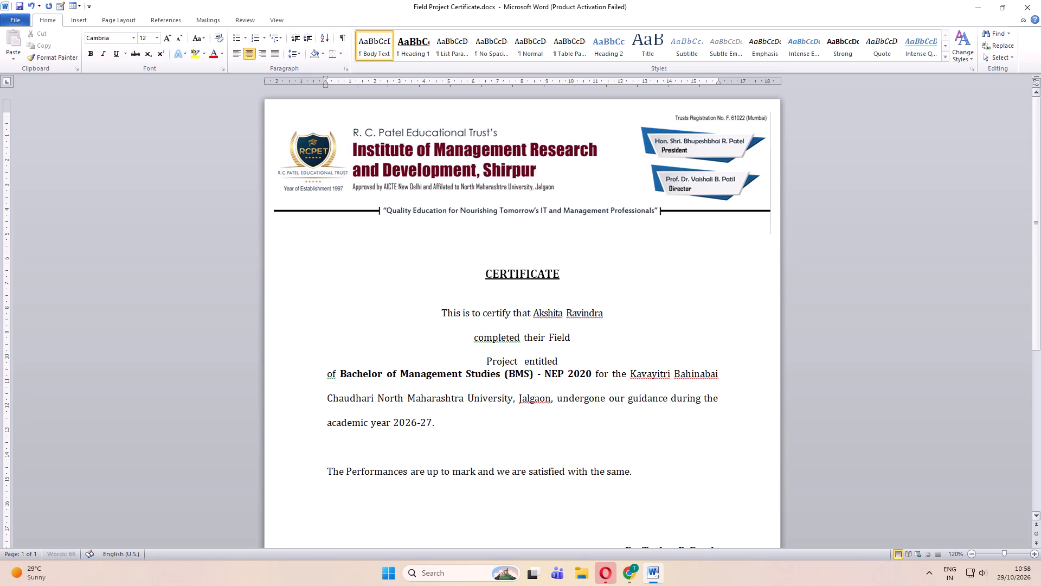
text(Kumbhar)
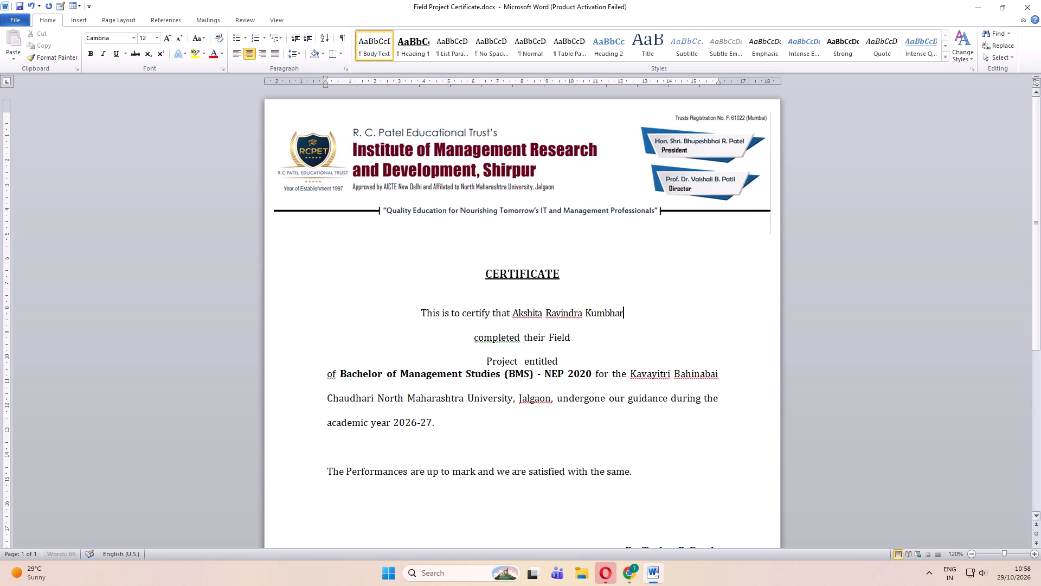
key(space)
Add "and" followed by the second student's full name after the first student's name.
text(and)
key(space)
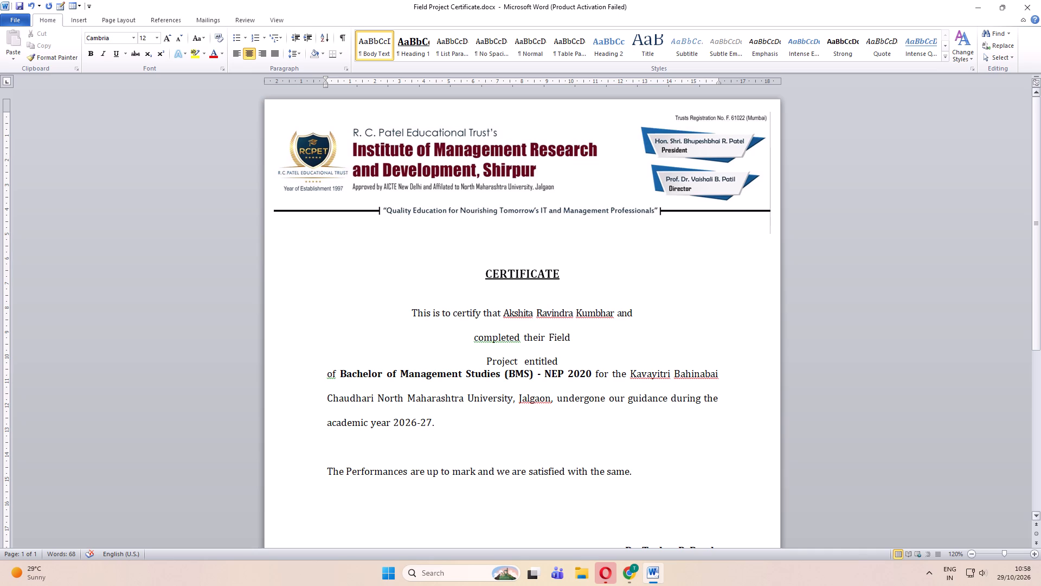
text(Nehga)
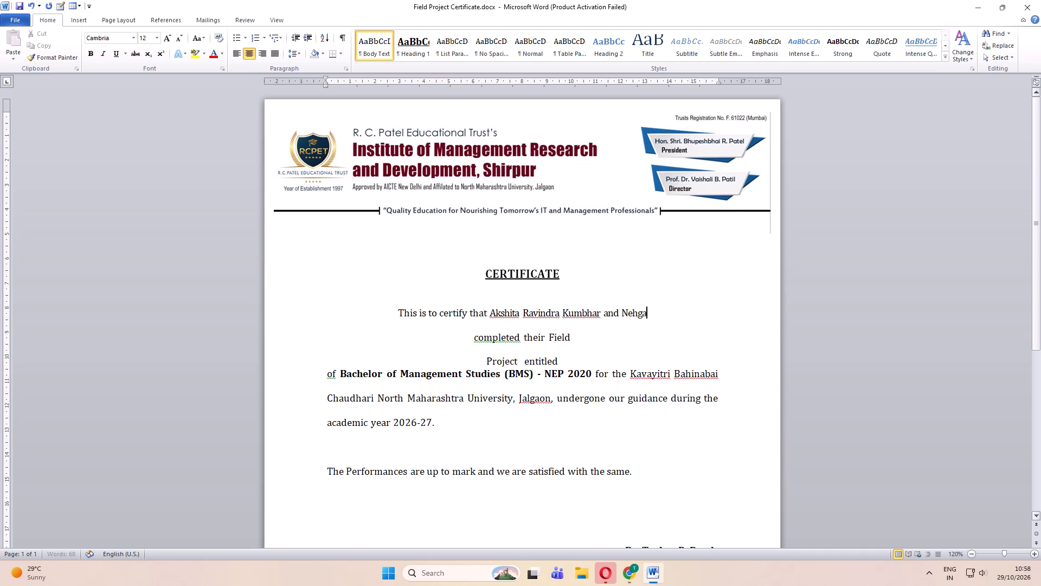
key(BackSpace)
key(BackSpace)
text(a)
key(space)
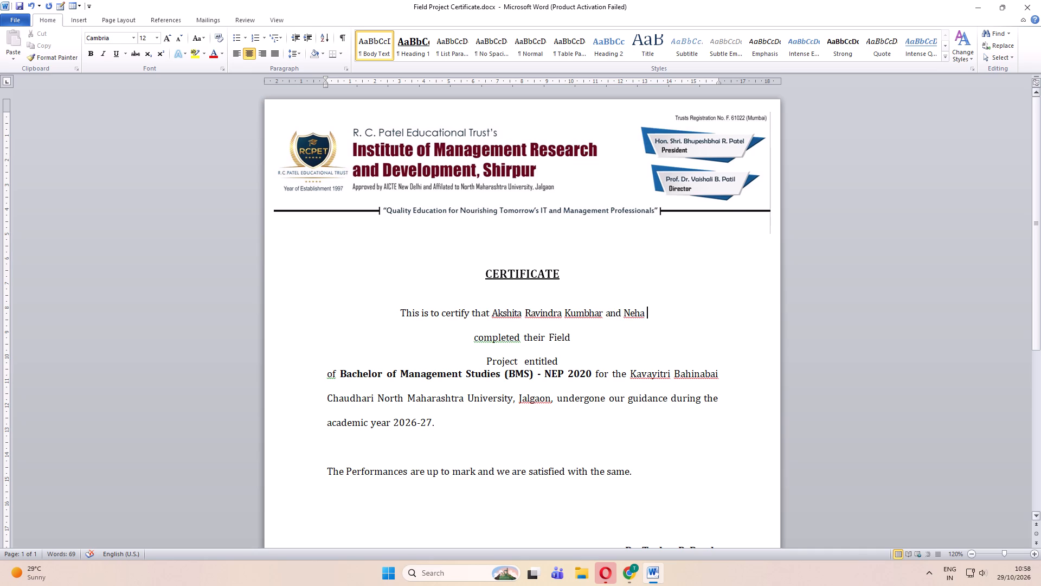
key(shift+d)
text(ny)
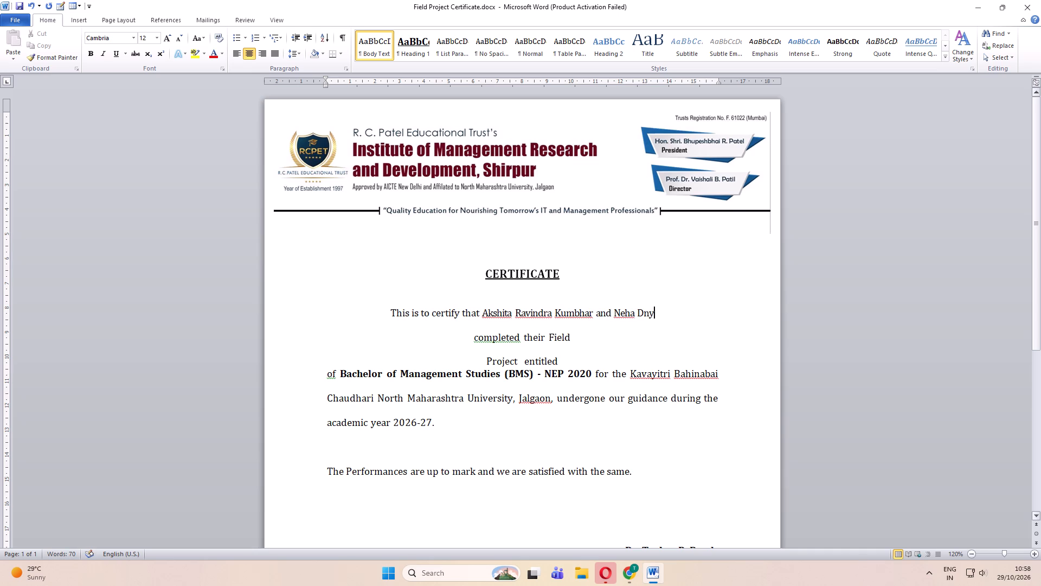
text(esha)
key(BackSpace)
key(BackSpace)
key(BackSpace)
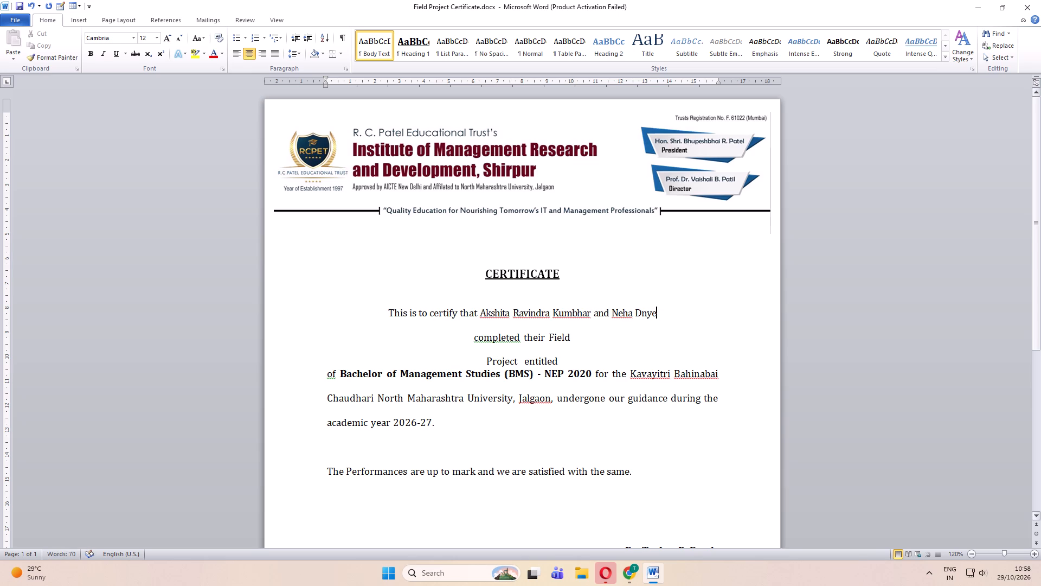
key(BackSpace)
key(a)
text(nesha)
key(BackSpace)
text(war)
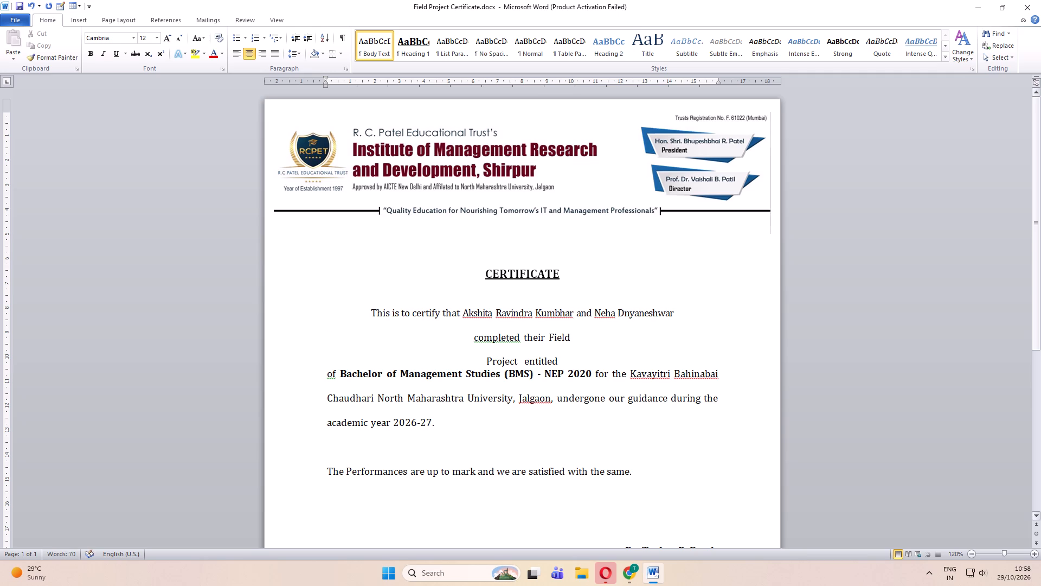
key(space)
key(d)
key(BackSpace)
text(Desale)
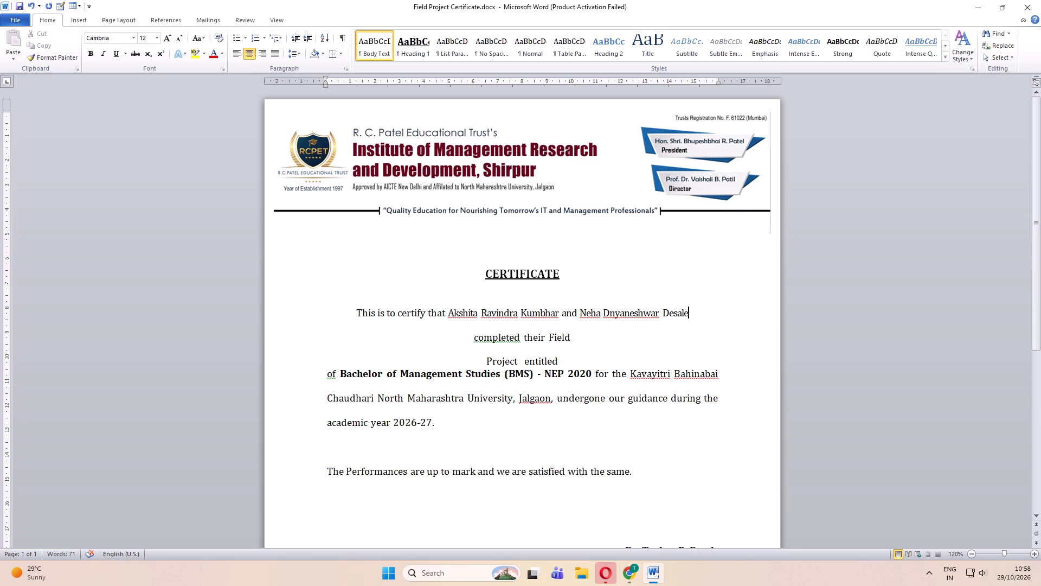
Make both student names on the first body line bold, leaving the "and" between them regular.
drag(447, 313, 563, 314)
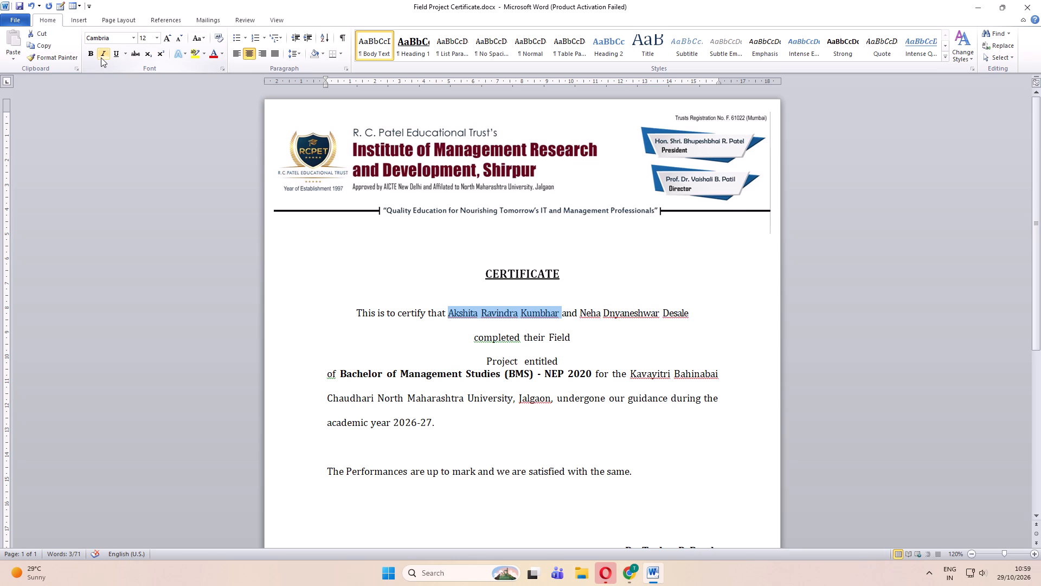
click(86, 49)
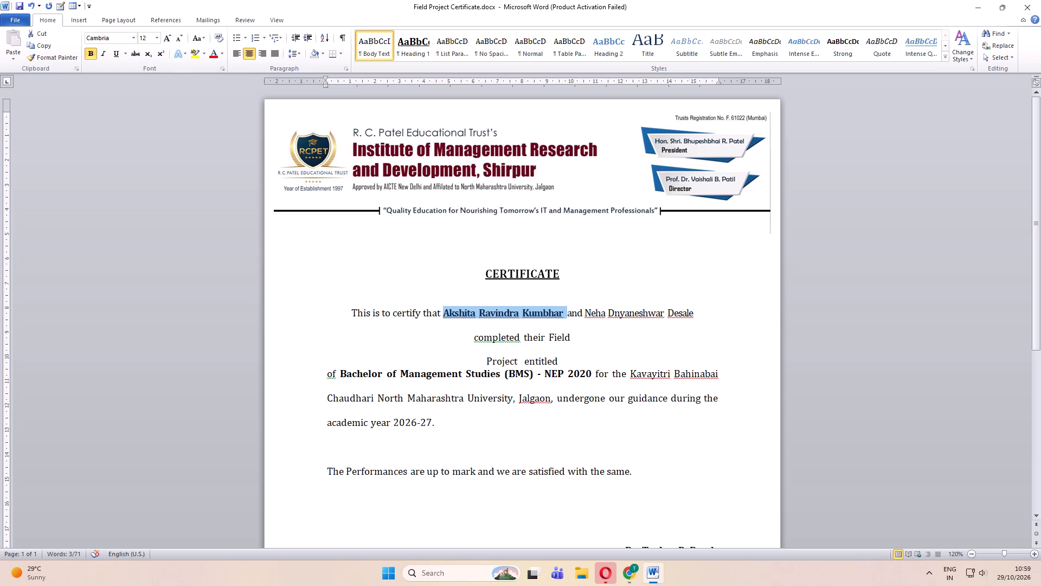
drag(588, 313, 604, 317)
click(592, 352)
drag(584, 315, 638, 320)
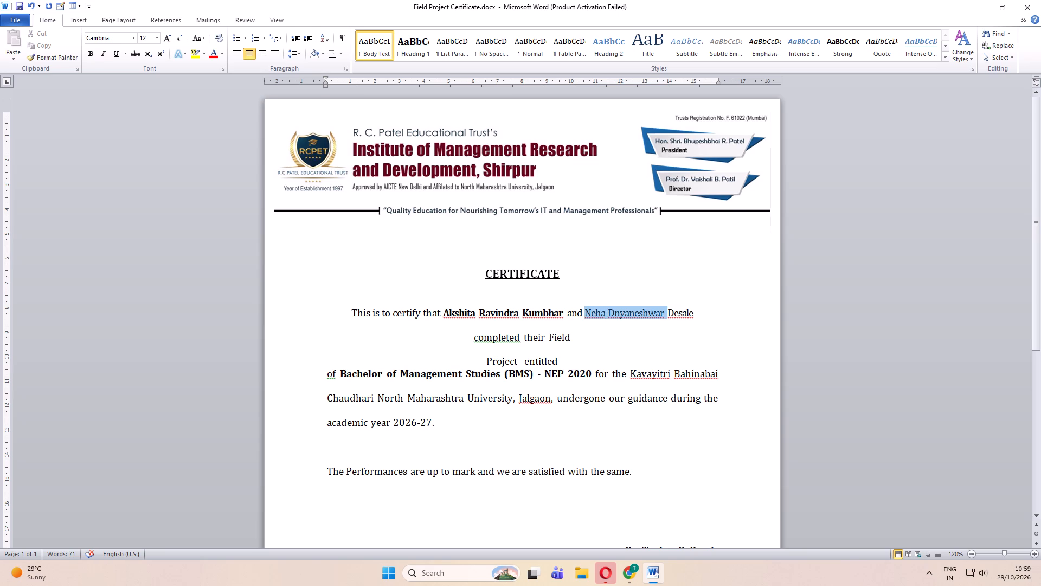
drag(638, 320, 644, 320)
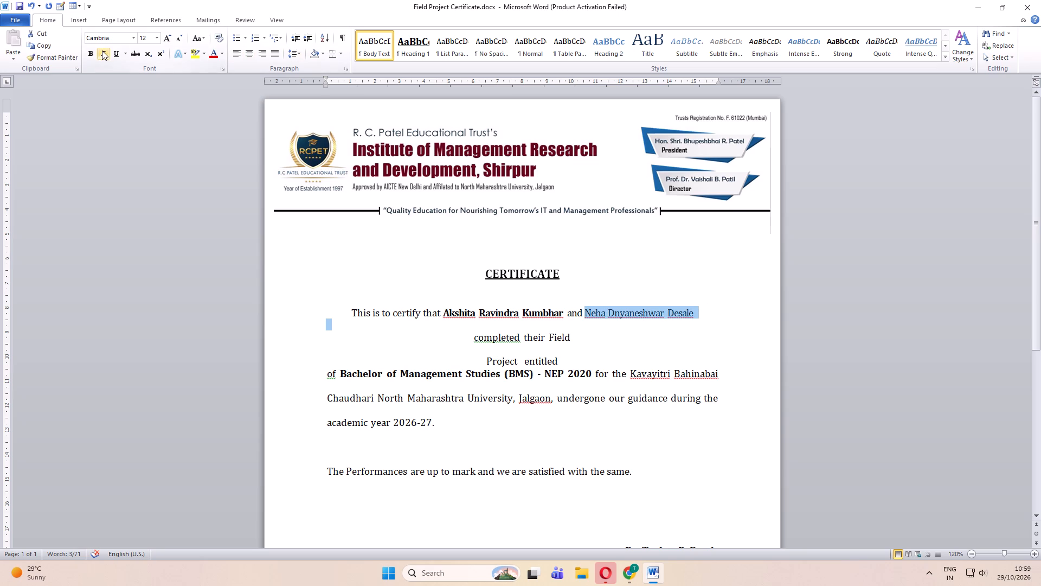
click(93, 49)
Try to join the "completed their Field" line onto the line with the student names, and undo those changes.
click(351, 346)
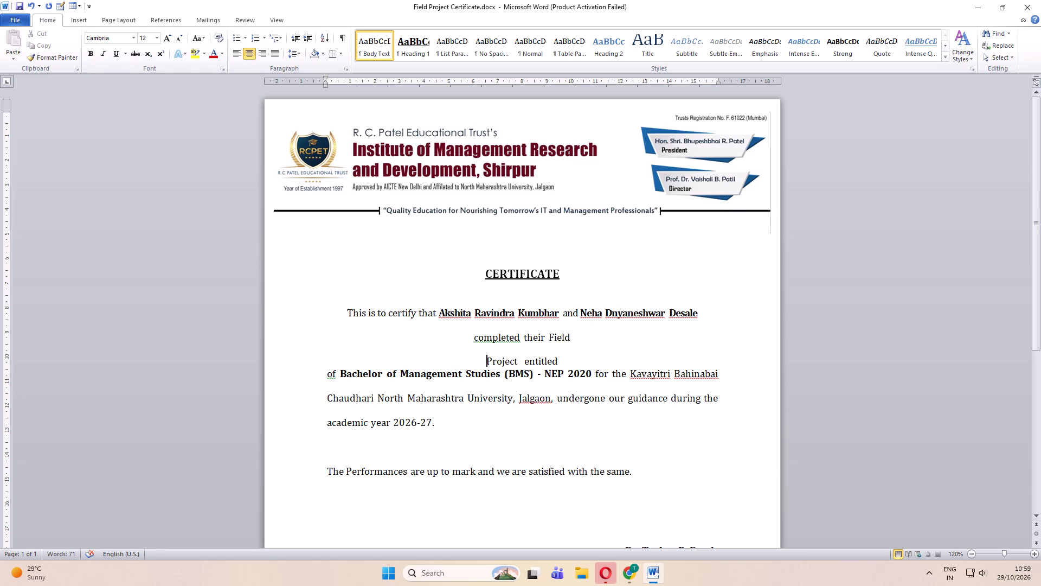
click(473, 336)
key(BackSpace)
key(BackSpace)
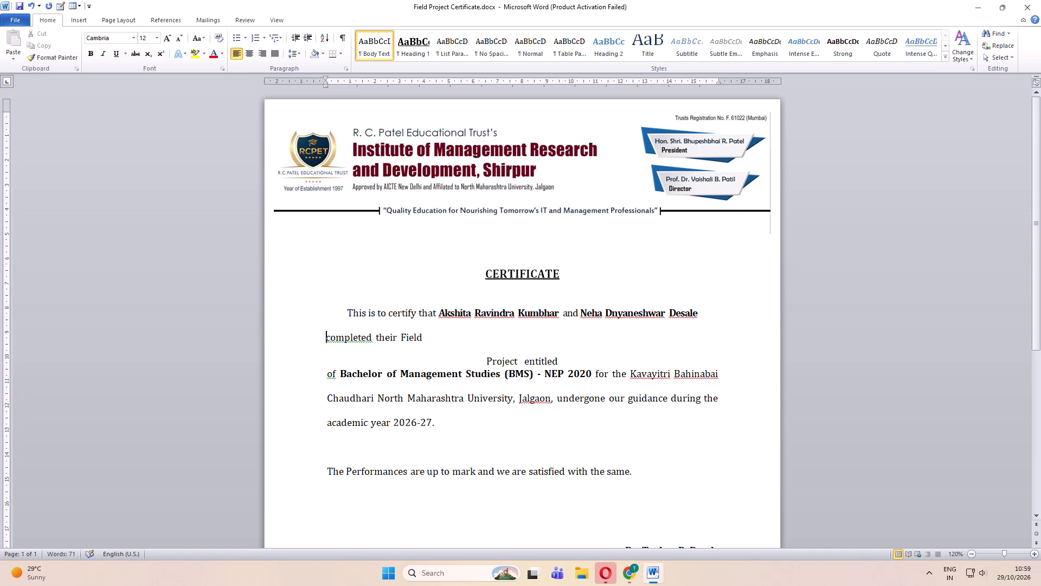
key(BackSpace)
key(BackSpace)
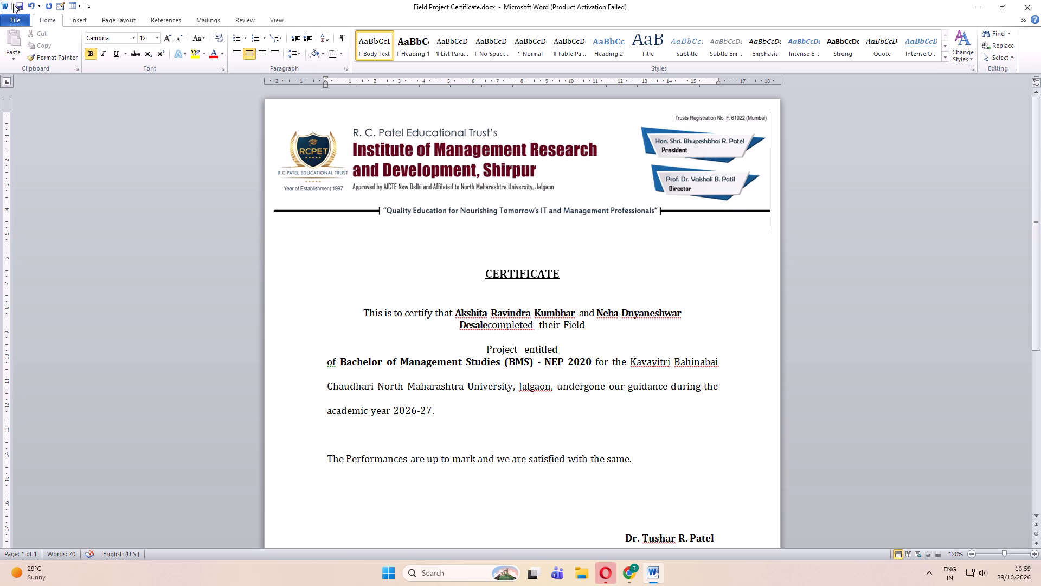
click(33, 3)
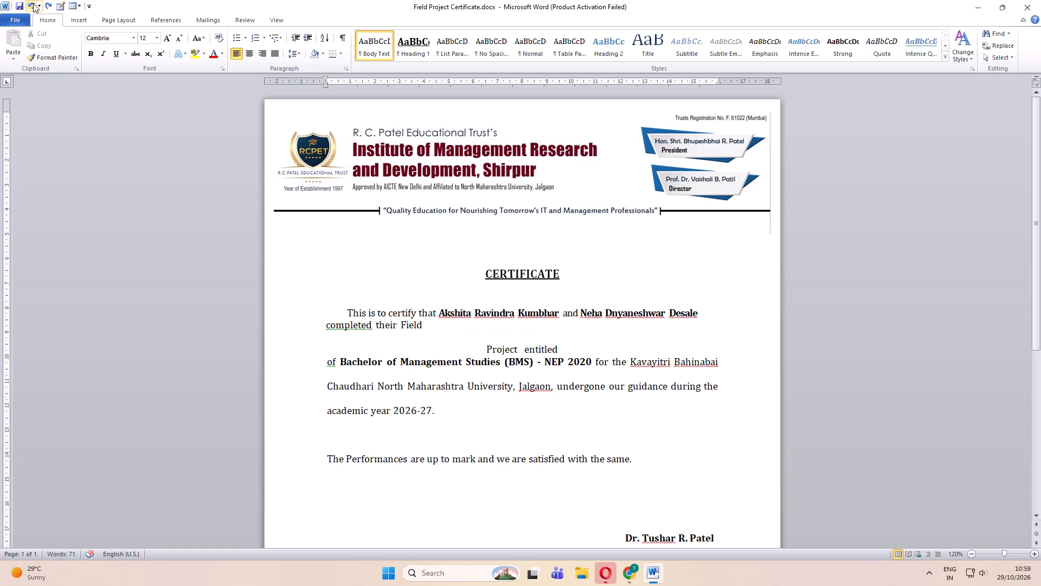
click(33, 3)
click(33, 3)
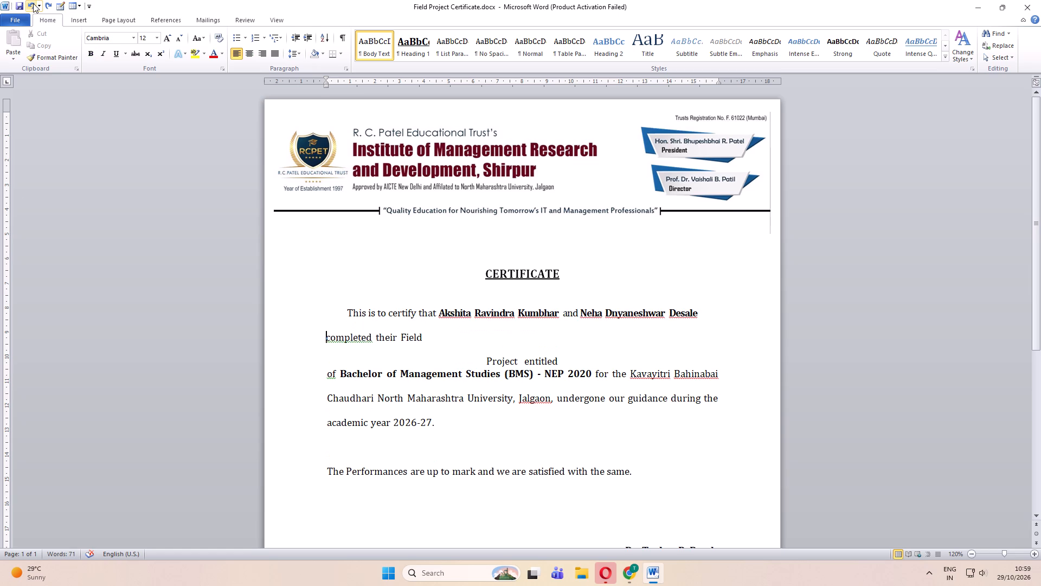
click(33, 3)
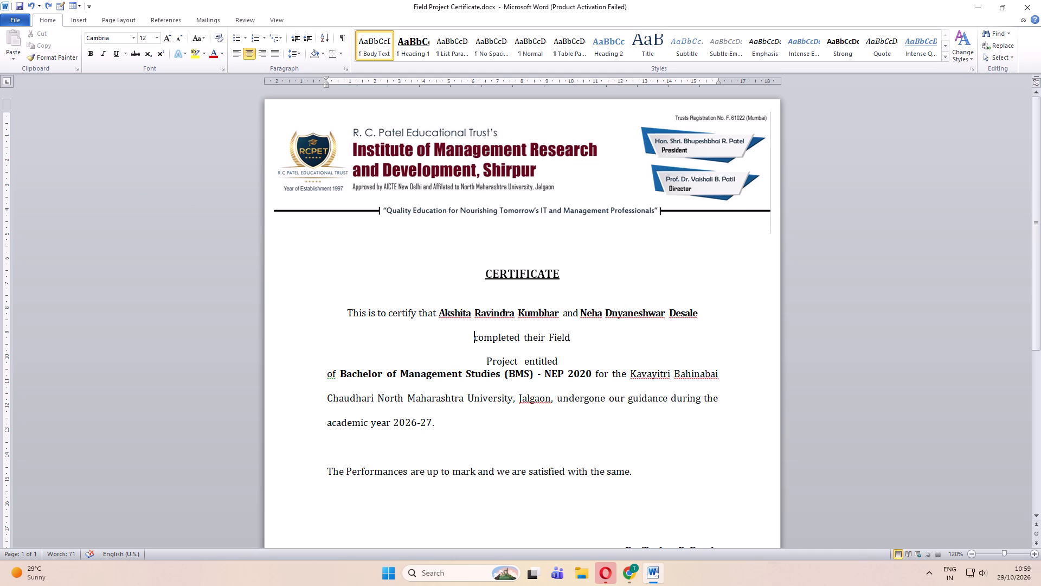
Delete the "completed their Field" line together with the empty line above it.
drag(579, 337, 568, 330)
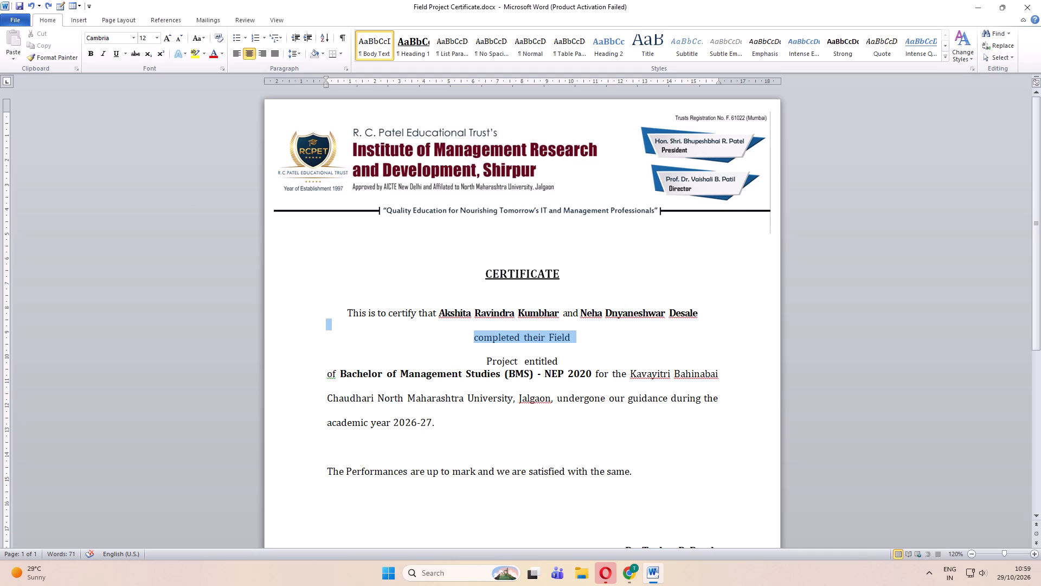
drag(568, 330, 554, 328)
key(BackSpace)
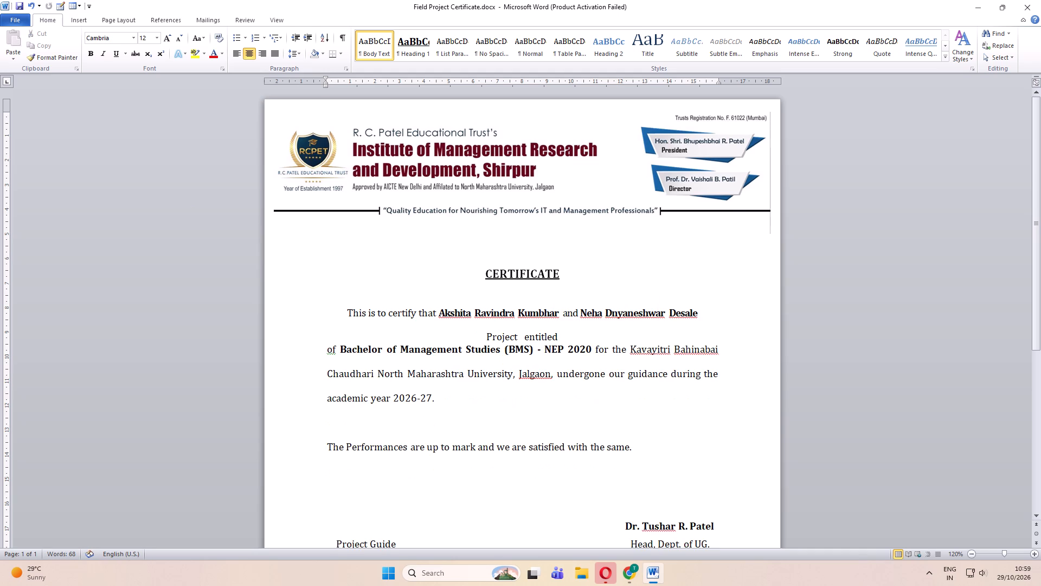
Continue the sentence after the second student's name with the word "completed" in regular, non-bold text.
click(705, 308)
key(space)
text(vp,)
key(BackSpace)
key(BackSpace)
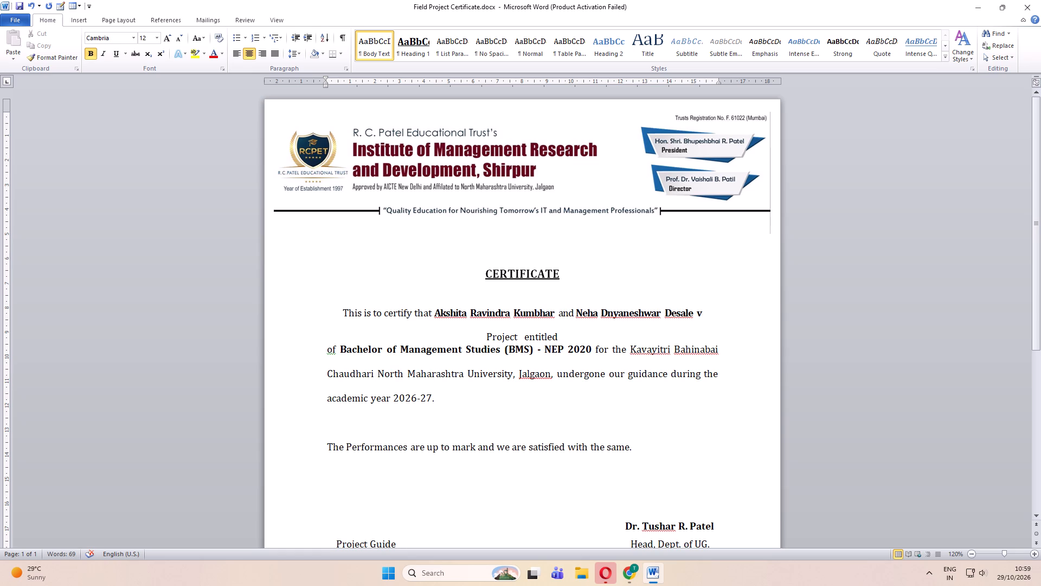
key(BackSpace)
scroll(705, 308, up, 1)
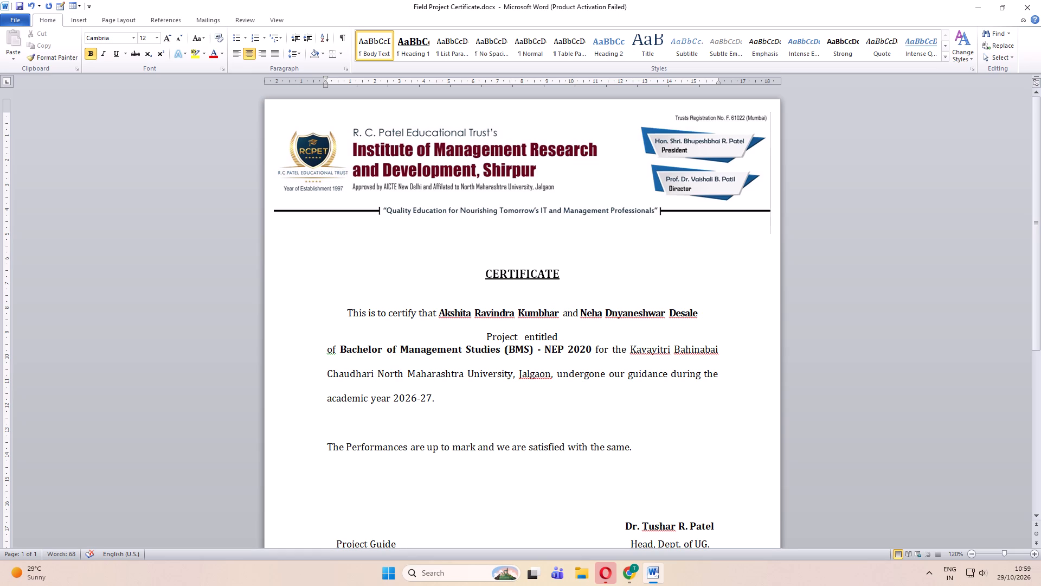
click(87, 58)
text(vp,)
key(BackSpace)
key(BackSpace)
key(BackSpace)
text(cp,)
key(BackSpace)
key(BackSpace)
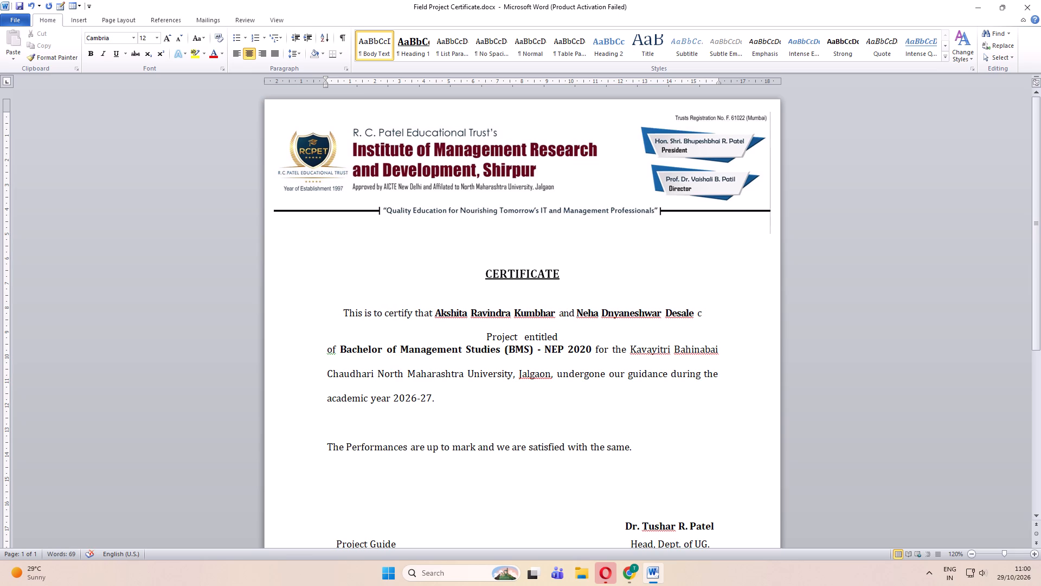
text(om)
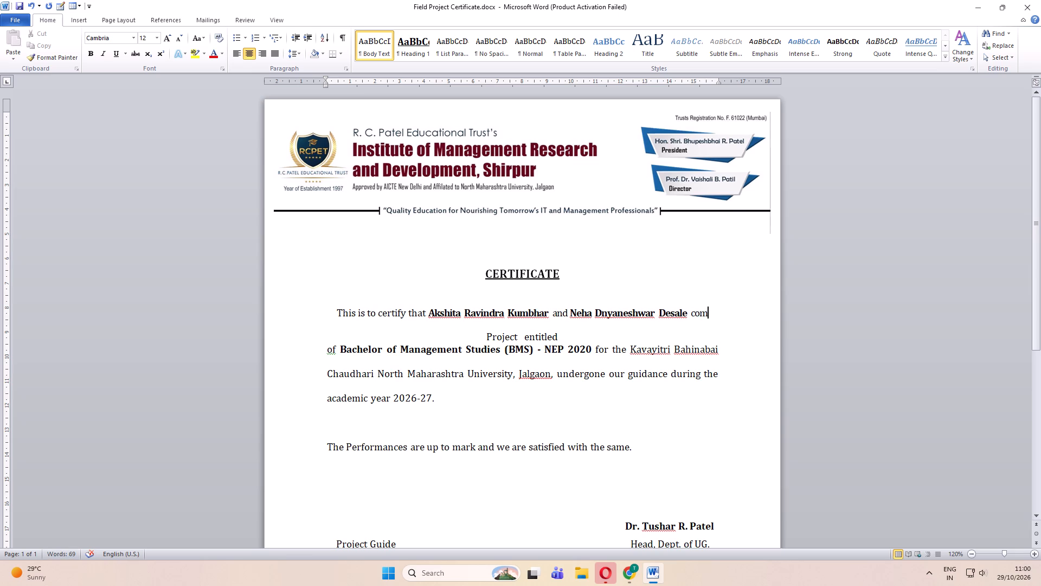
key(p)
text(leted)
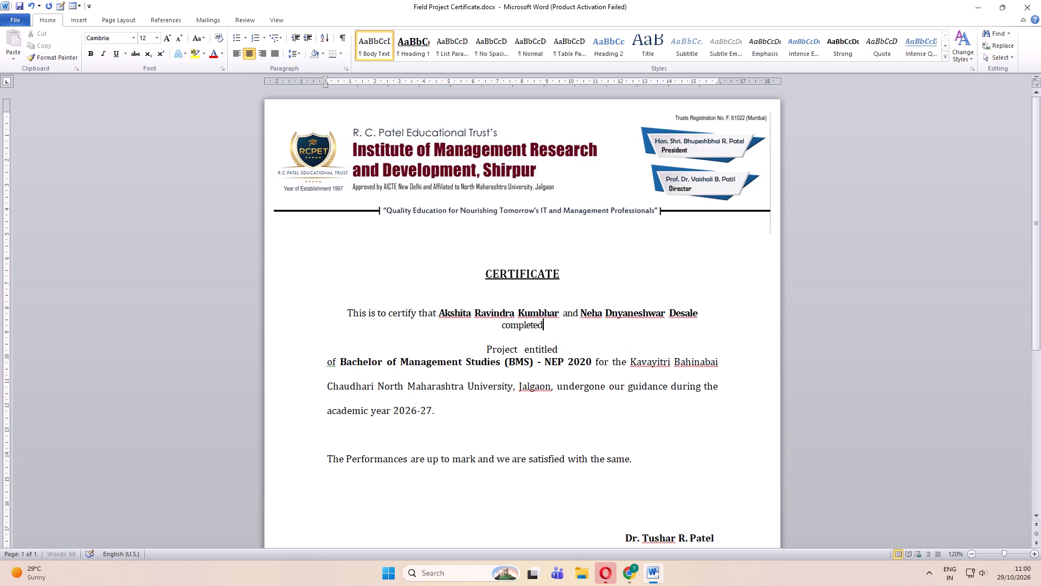
Add "their field project report entitled" after "completed", followed by an opening double quotation mark for the project title.
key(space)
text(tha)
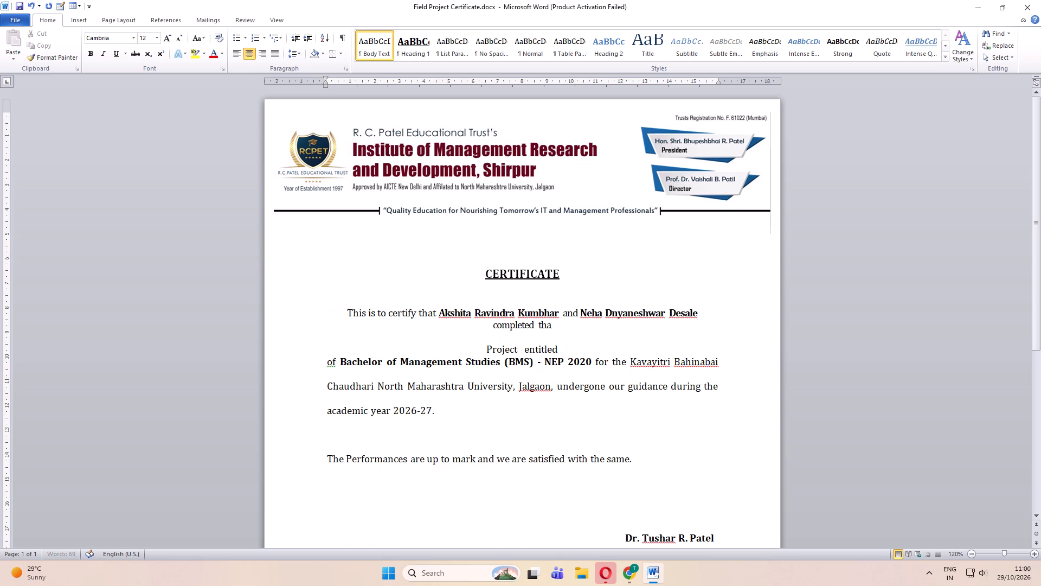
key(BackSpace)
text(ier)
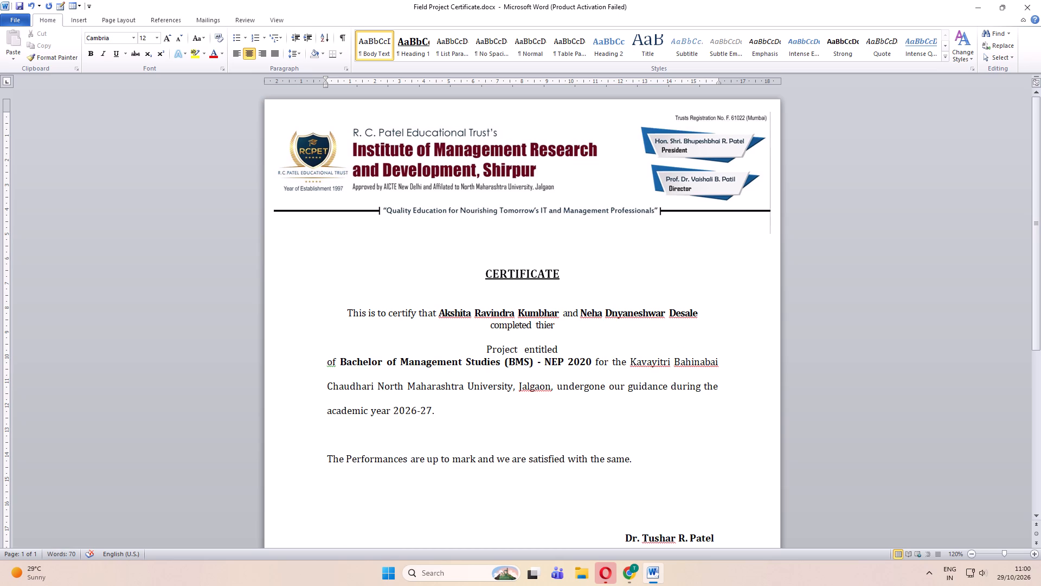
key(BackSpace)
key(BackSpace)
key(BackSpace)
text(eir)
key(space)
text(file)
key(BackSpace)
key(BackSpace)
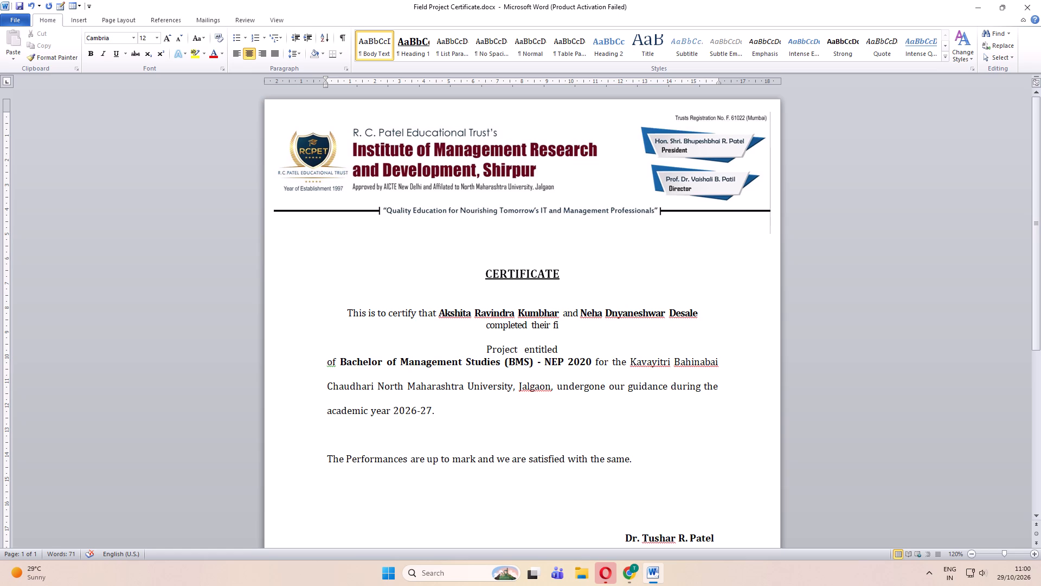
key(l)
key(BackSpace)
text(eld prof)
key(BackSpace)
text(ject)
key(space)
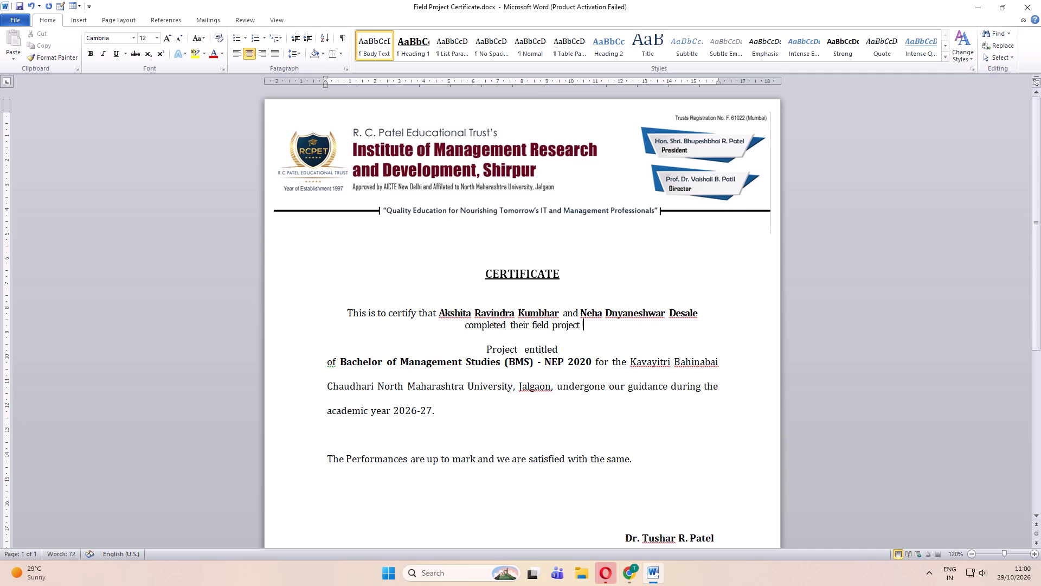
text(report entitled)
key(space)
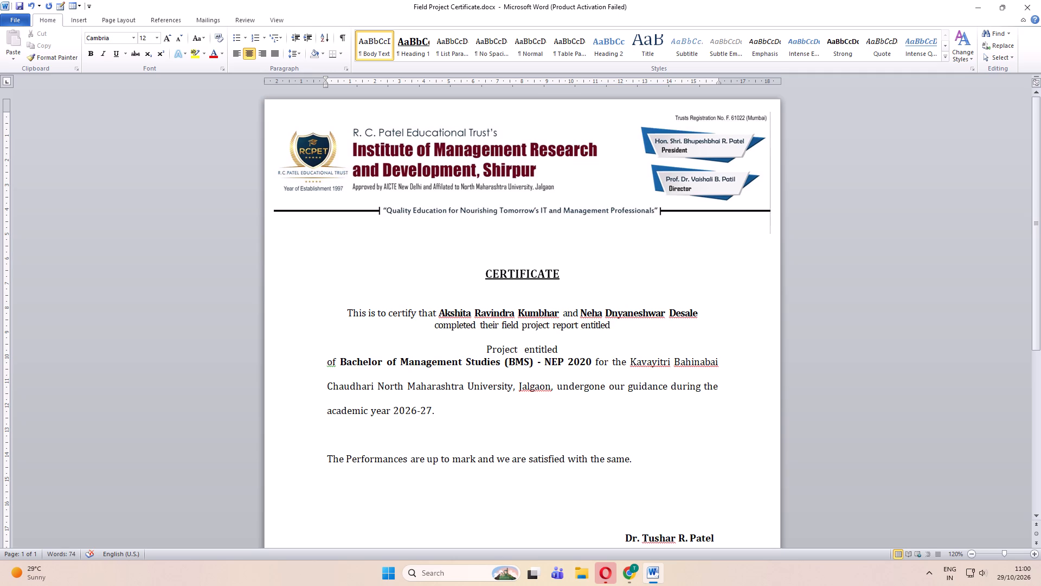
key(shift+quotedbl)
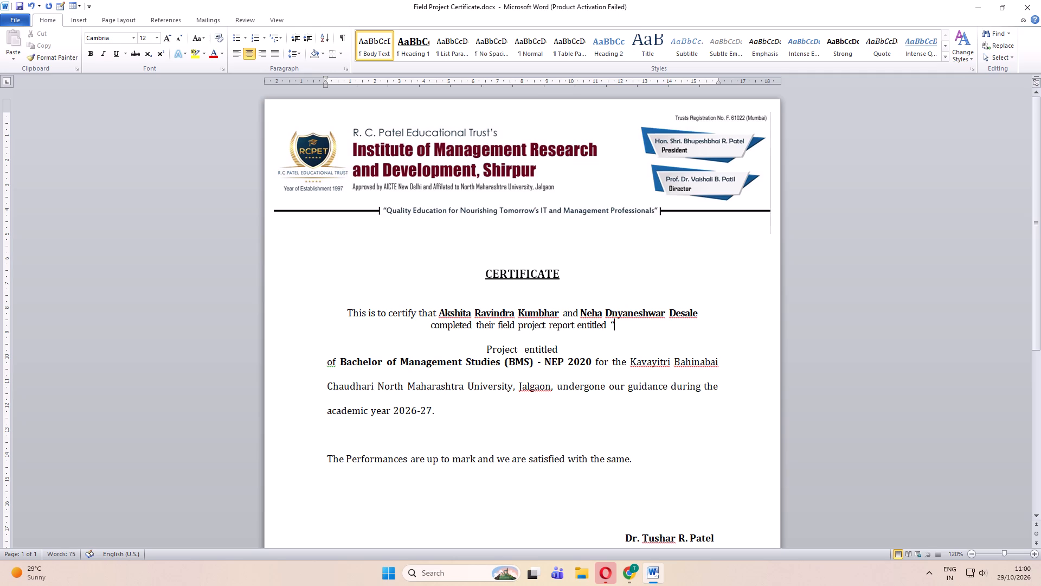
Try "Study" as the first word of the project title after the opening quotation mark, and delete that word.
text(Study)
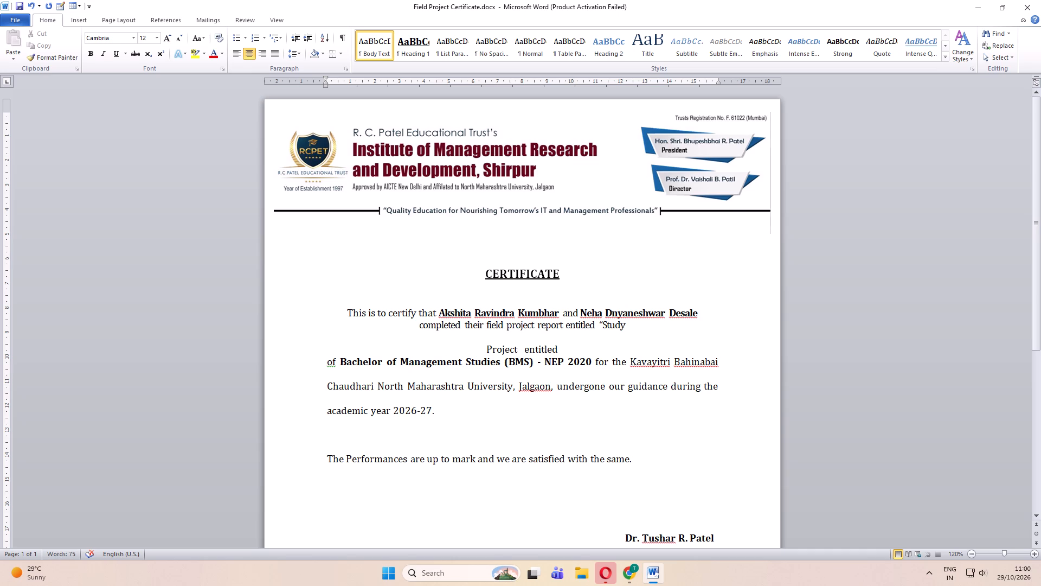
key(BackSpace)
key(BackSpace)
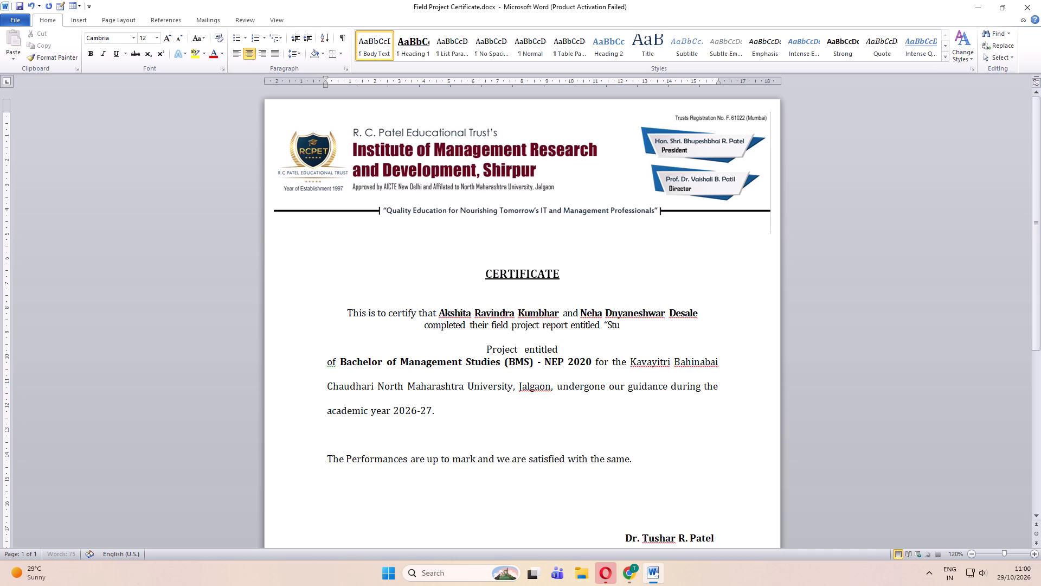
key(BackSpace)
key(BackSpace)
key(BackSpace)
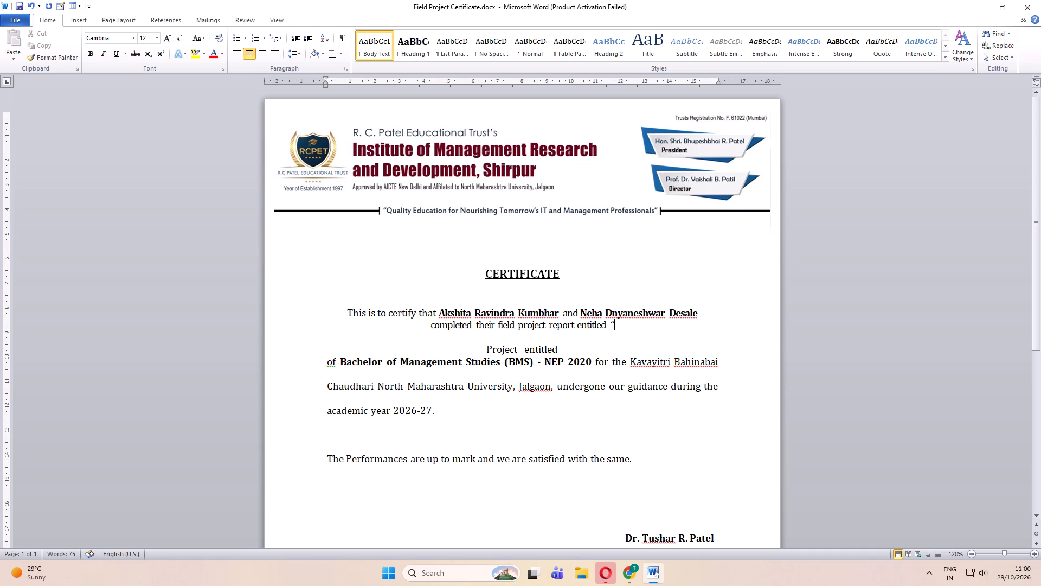
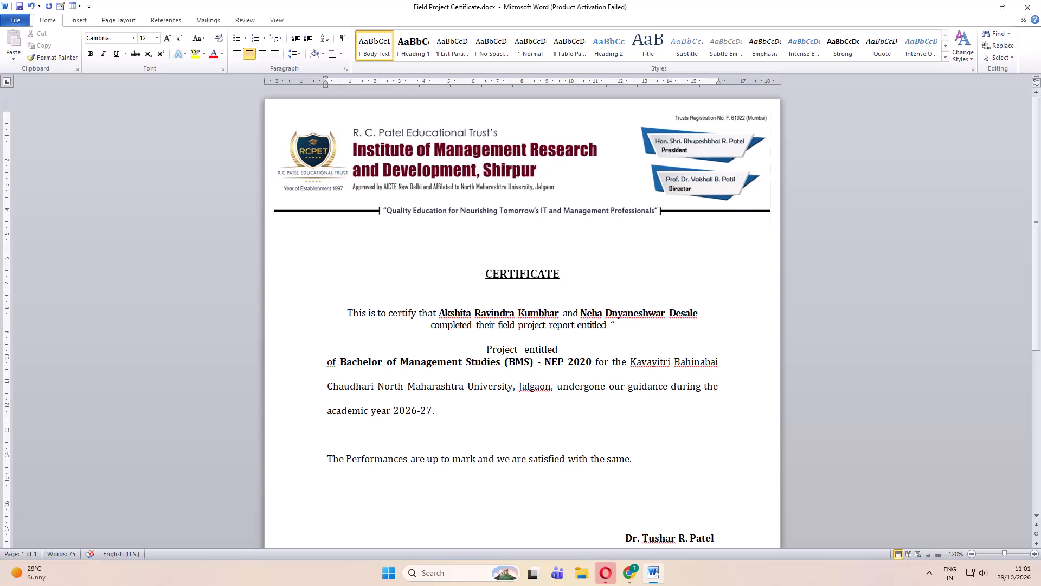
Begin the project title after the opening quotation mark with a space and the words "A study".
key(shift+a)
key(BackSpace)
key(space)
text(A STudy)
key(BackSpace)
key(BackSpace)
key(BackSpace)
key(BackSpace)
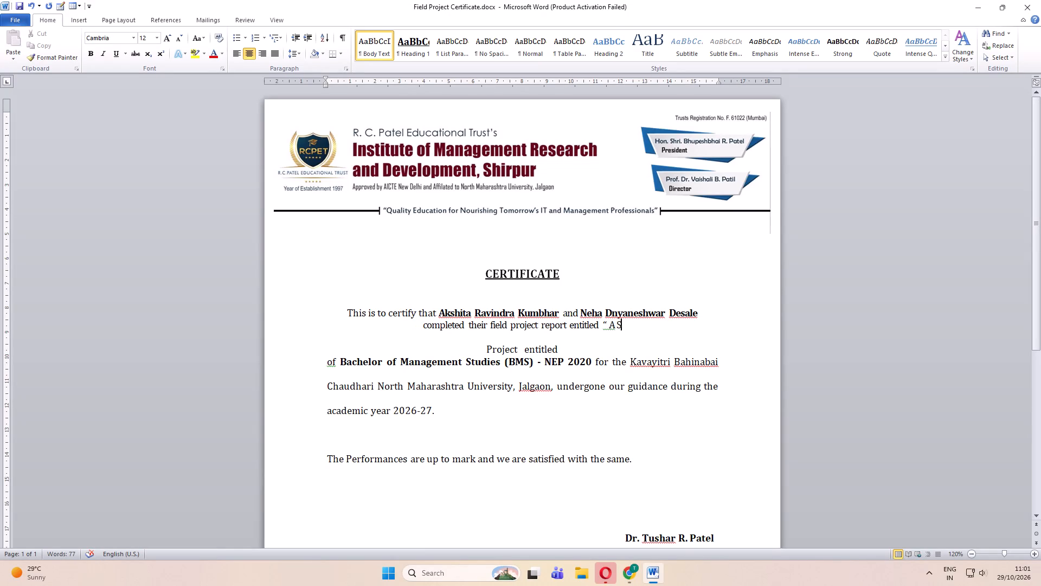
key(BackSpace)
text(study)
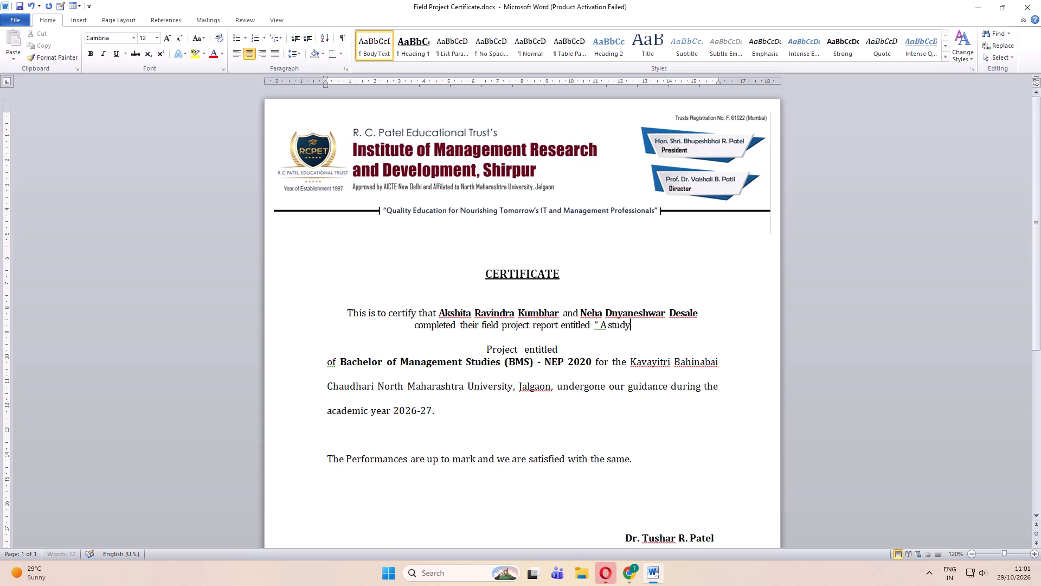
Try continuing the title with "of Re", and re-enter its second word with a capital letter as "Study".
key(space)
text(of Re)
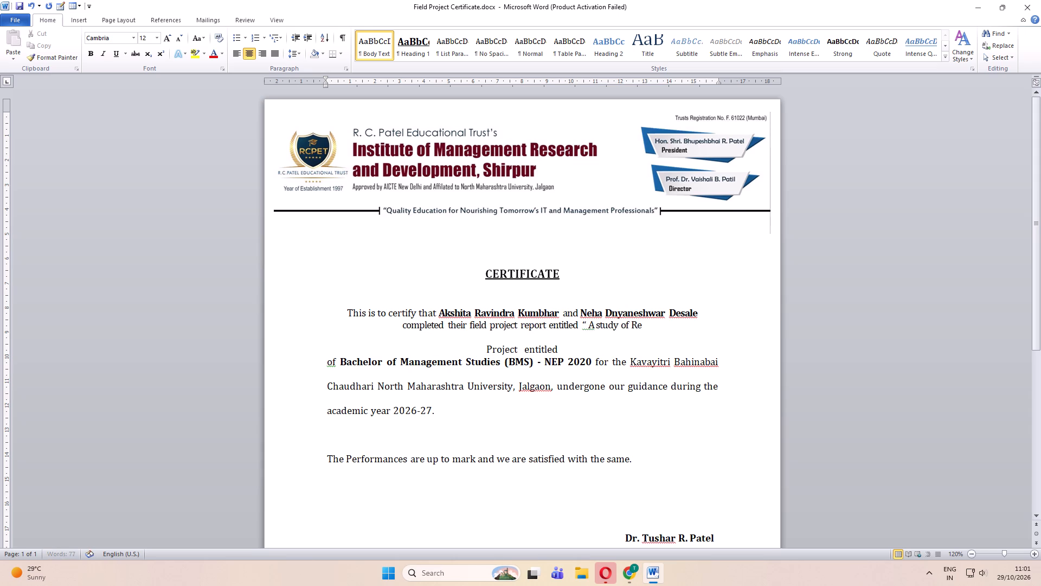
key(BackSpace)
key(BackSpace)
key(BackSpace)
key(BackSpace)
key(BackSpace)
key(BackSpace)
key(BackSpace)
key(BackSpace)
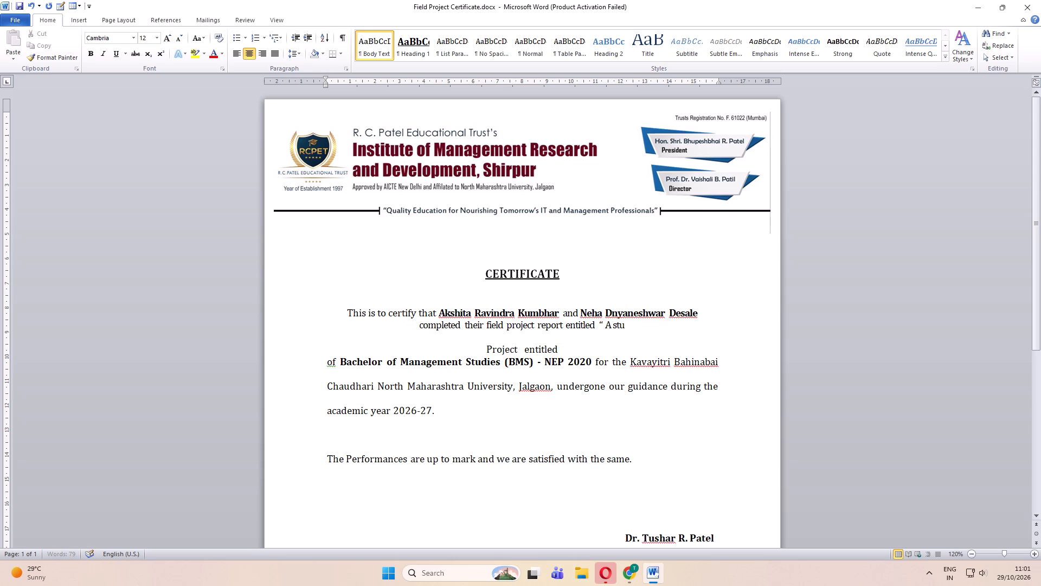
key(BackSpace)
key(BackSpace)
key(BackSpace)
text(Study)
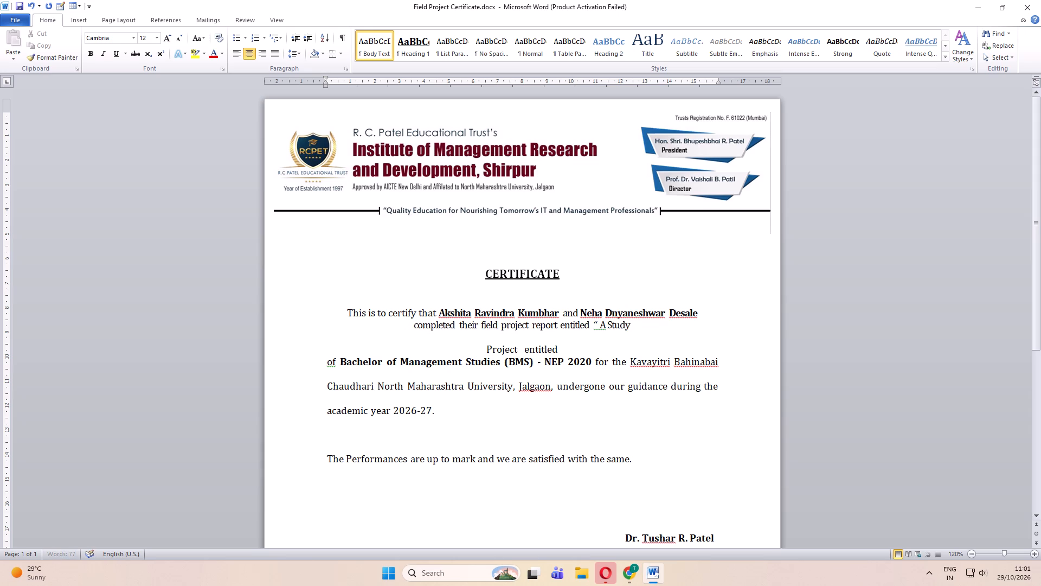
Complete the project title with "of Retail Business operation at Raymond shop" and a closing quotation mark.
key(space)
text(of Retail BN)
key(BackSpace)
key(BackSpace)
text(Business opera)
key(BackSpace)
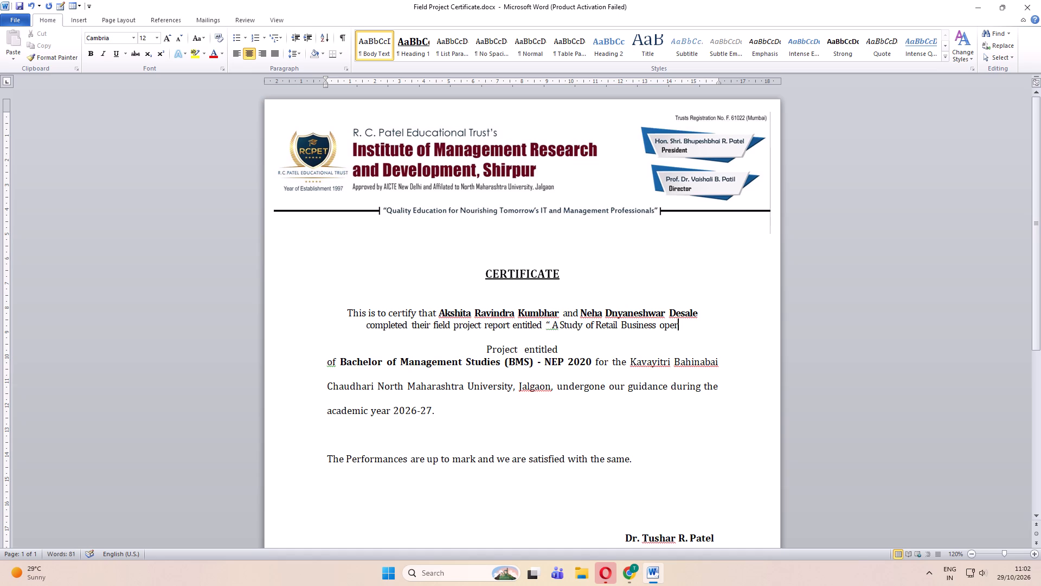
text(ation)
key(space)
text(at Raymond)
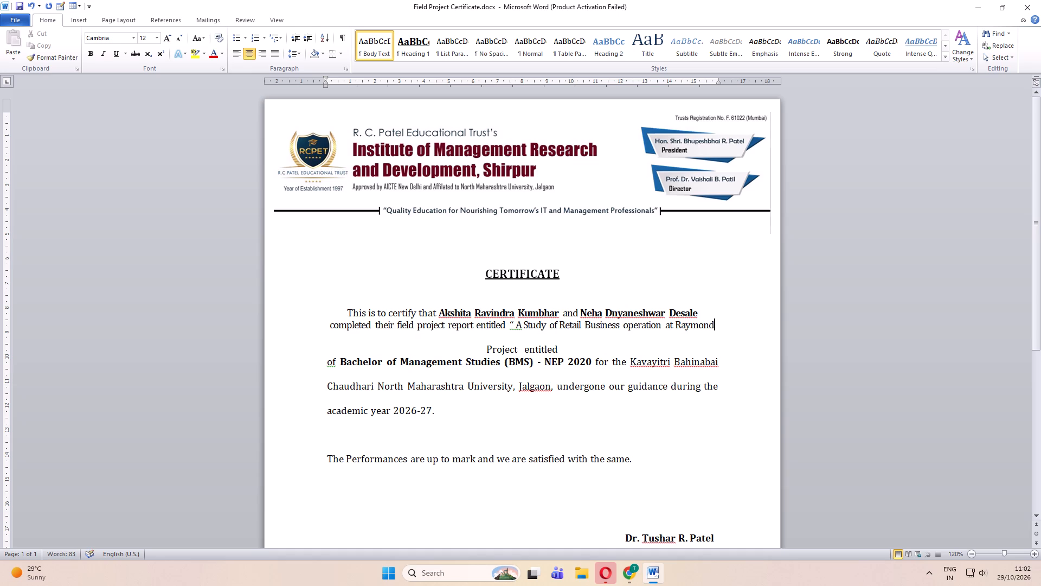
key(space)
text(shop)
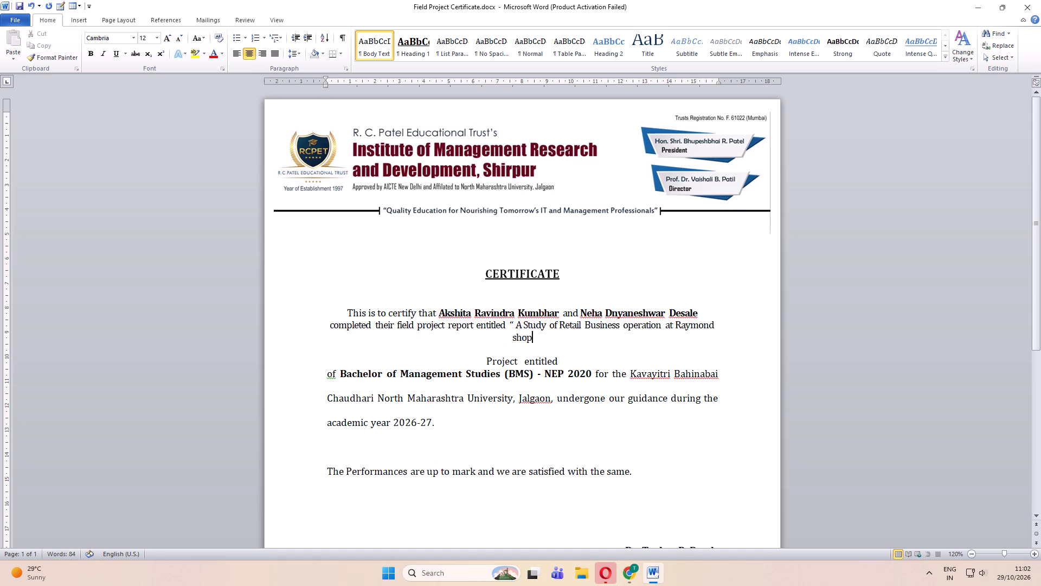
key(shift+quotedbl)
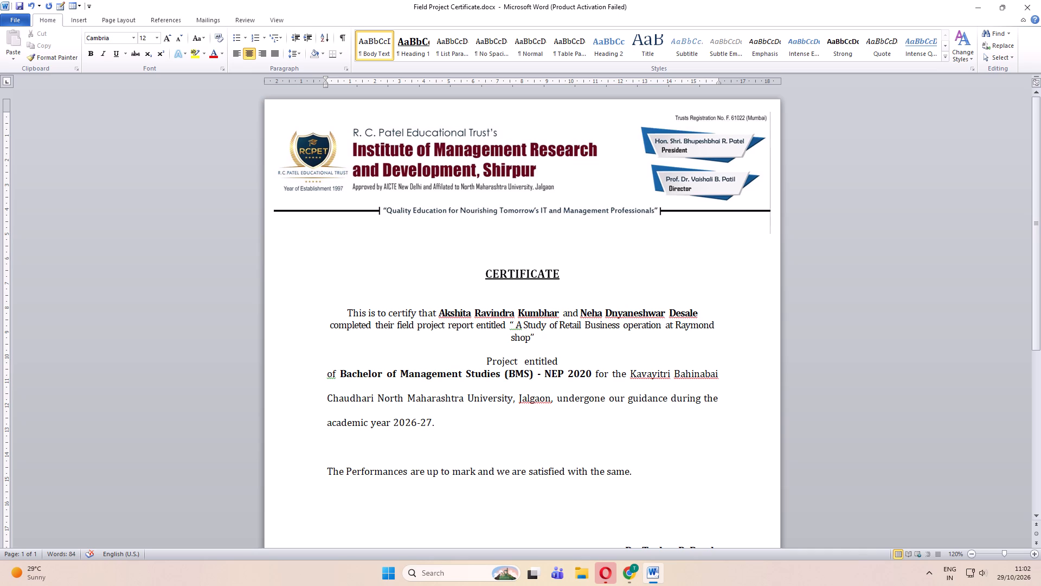
Delete all body text below the CERTIFICATE heading, through the sentence beginning "The Performances are up to mark".
drag(333, 304, 607, 486)
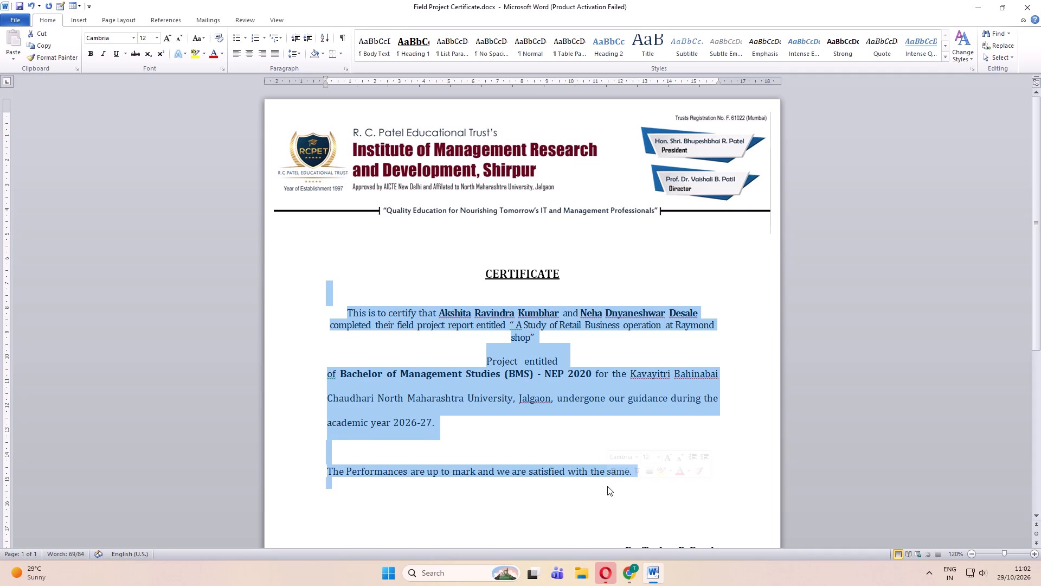
key(BackSpace)
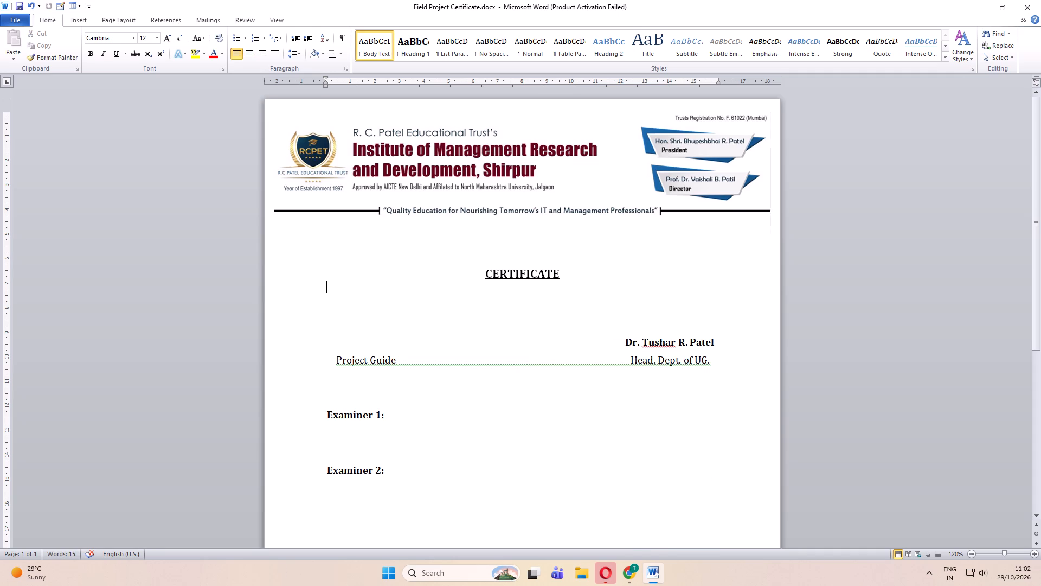
Delete the remaining signature block with the Project Guide and department head, together with the Examiner 1 and Examiner 2 lines.
click(366, 352)
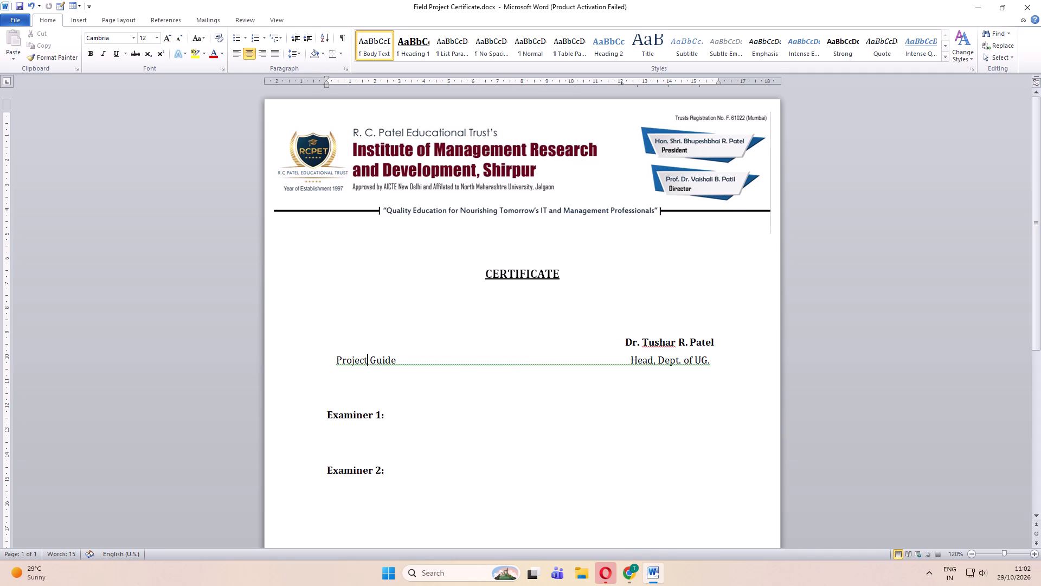
drag(327, 364, 601, 438)
click(600, 460)
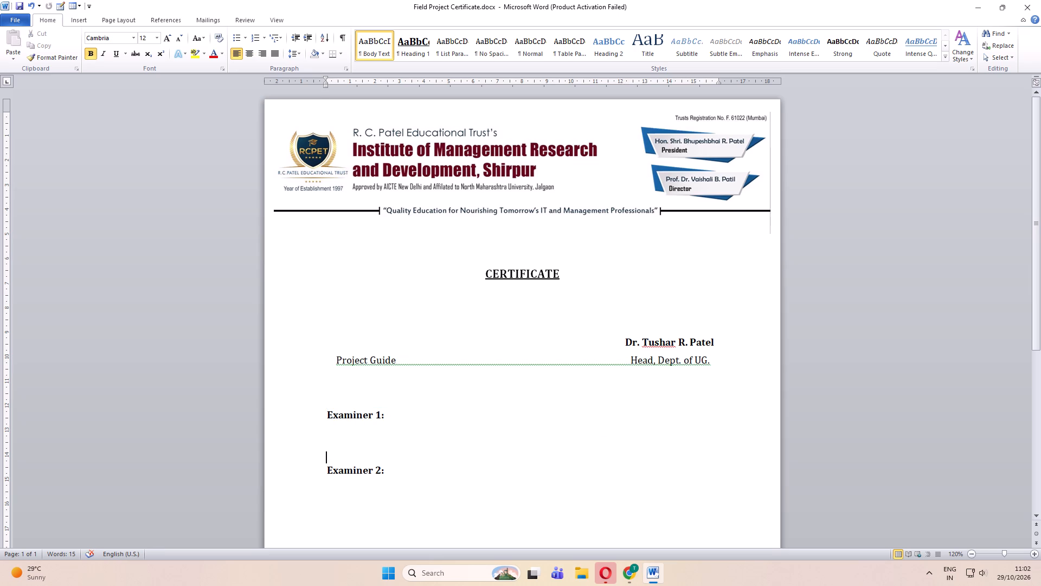
drag(573, 333, 717, 504)
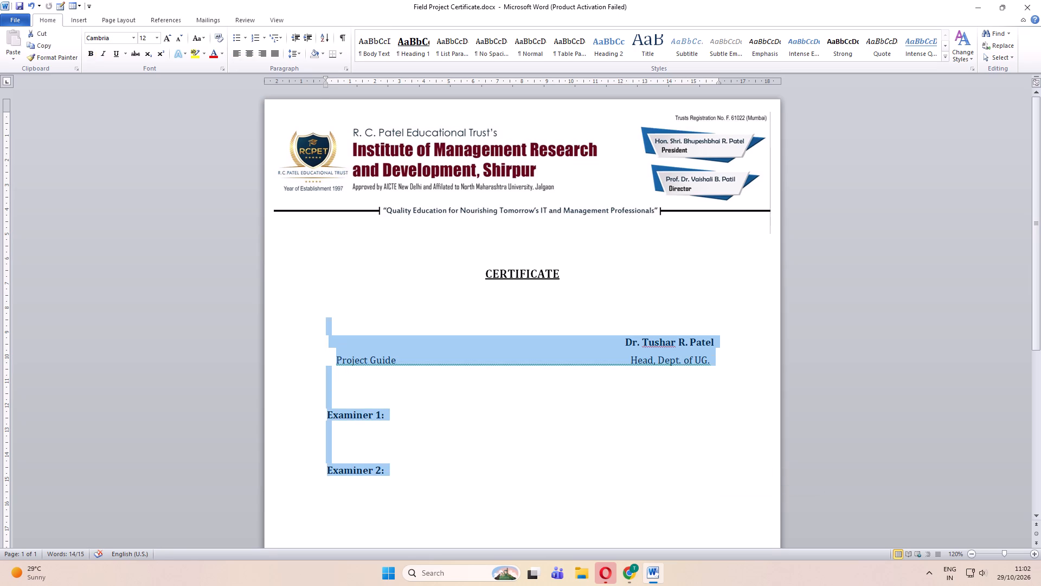
key(BackSpace)
scroll(717, 504, down, 5)
scroll(717, 504, up, 4)
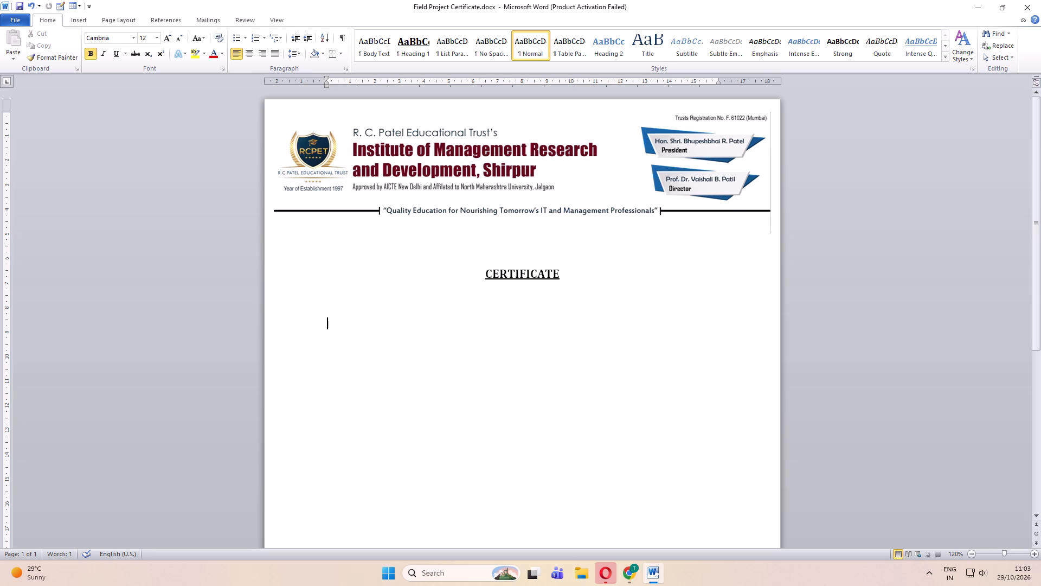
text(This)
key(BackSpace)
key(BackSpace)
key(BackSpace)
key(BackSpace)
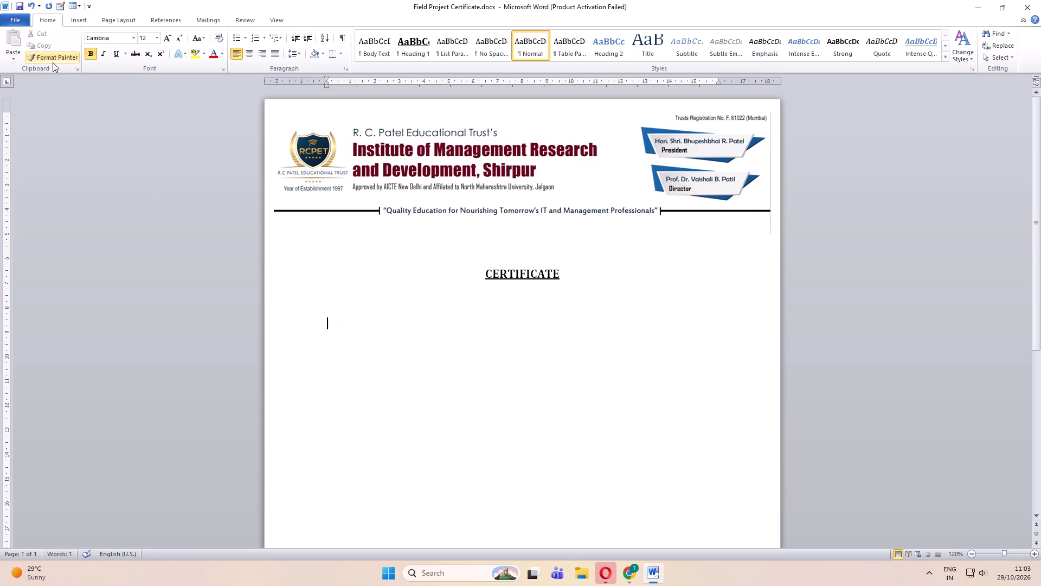
Switch off bold for the new body text below the CERTIFICATE heading.
click(86, 46)
click(86, 49)
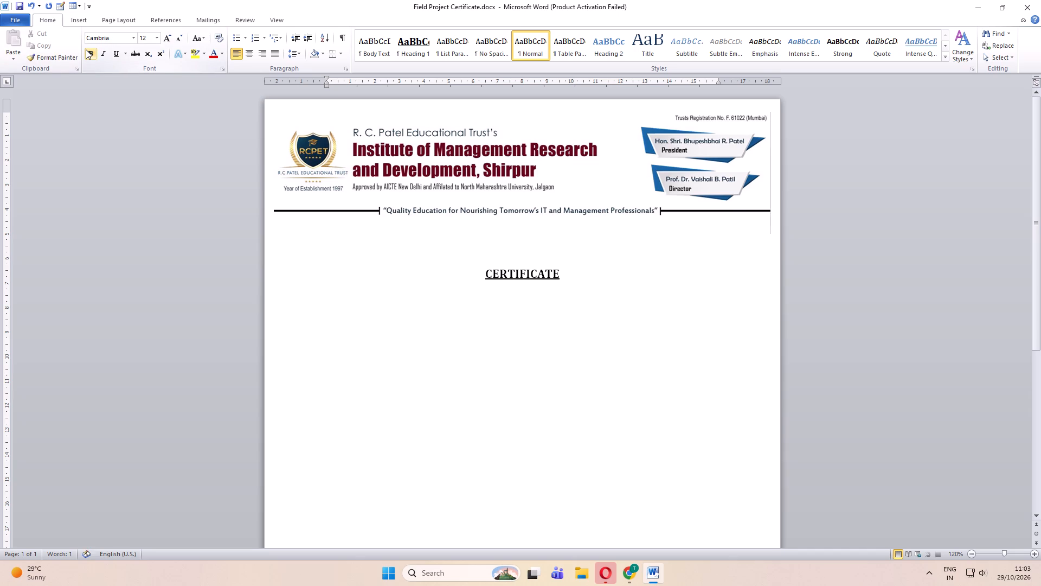
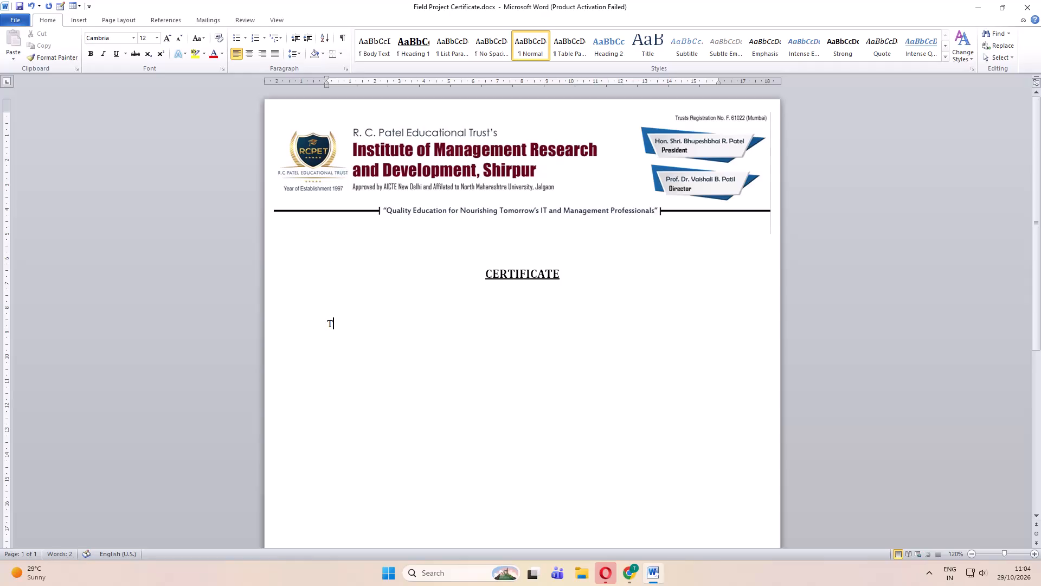
Begin the certificate's body text below the CERTIFICATE heading with "This is to certify the".
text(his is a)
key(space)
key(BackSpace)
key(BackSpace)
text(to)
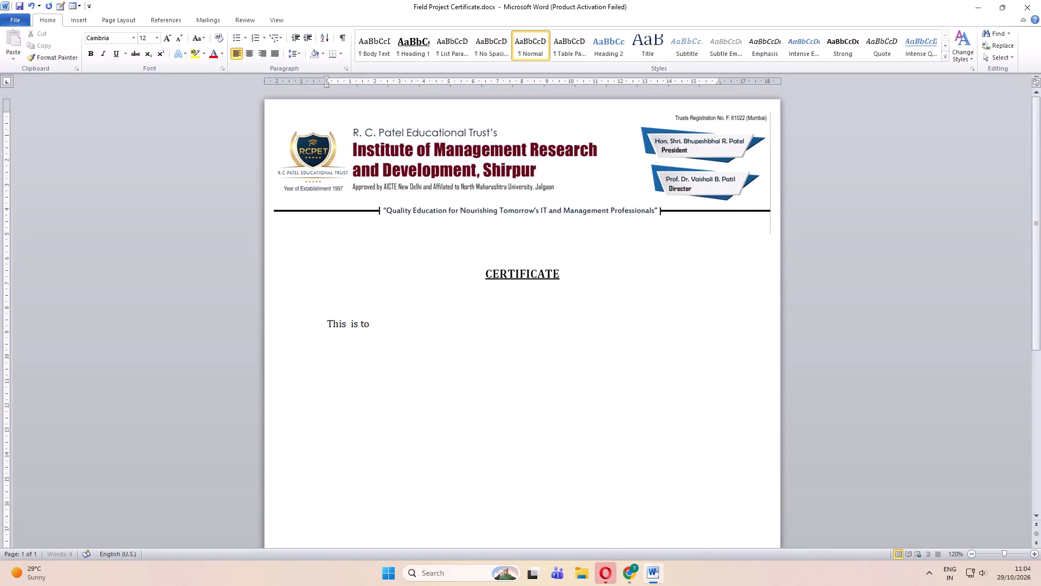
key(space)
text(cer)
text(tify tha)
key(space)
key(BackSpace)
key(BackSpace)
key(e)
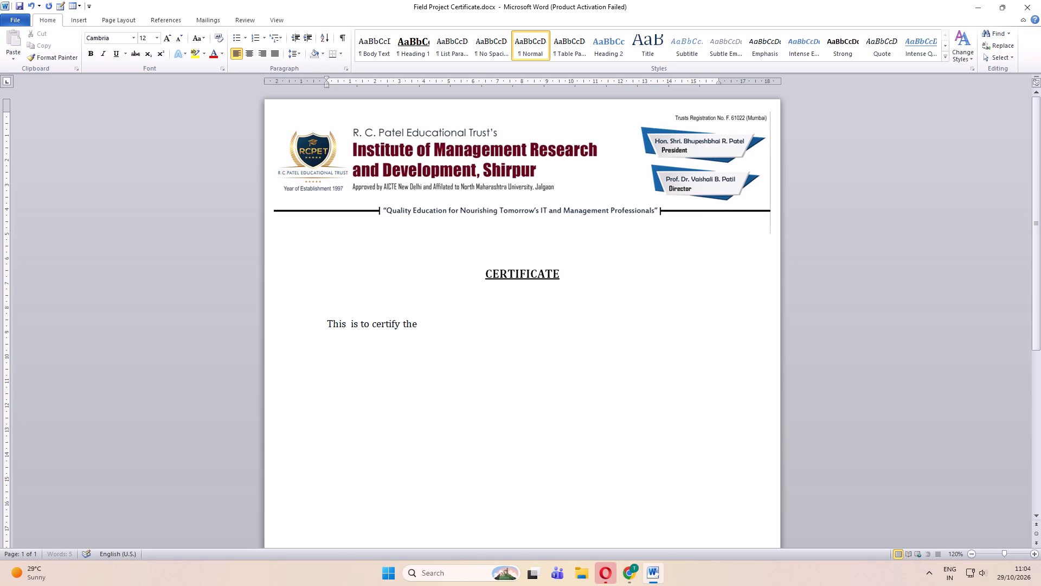
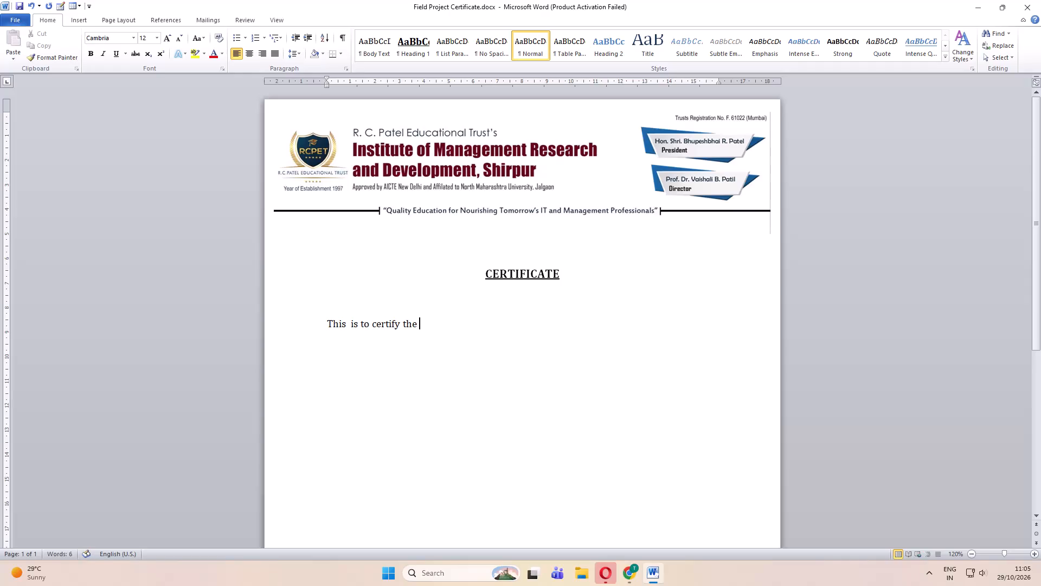
Continue the certificate sentence with the first student's full name, followed by "and".
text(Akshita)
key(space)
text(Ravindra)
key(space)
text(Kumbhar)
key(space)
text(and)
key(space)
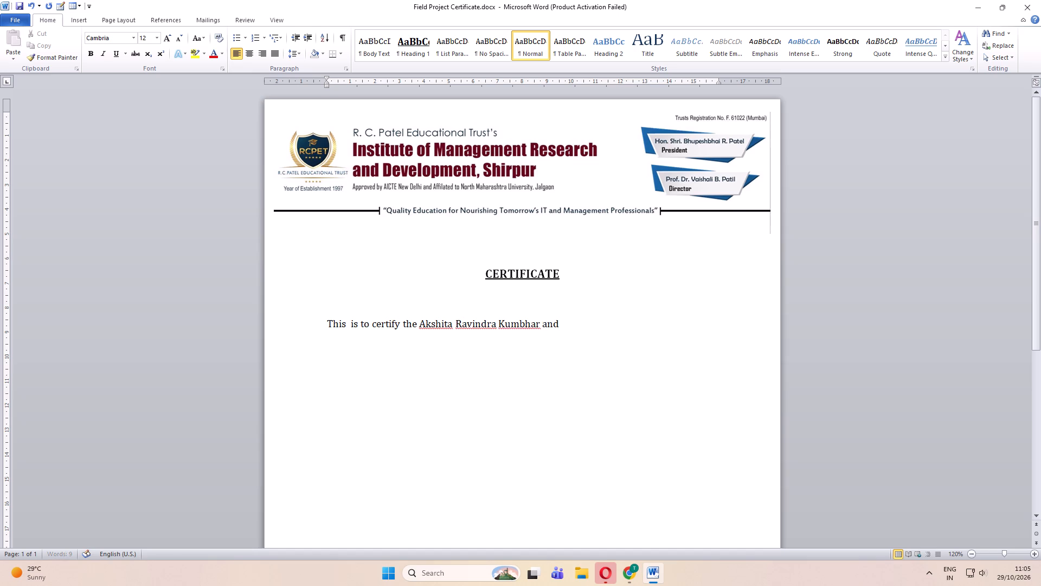
Add the second student's first and middle names after "and" in the certificate sentence.
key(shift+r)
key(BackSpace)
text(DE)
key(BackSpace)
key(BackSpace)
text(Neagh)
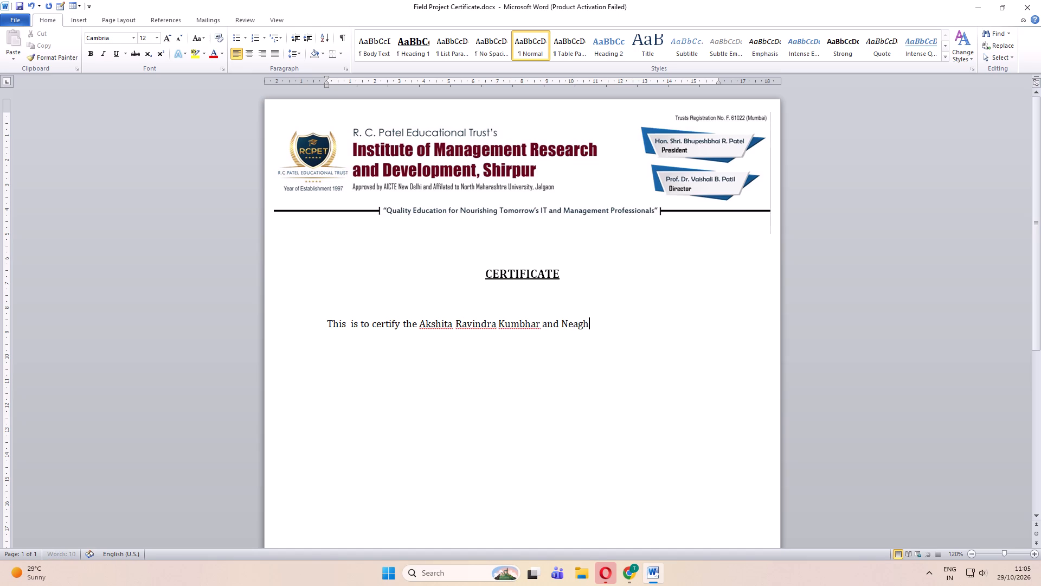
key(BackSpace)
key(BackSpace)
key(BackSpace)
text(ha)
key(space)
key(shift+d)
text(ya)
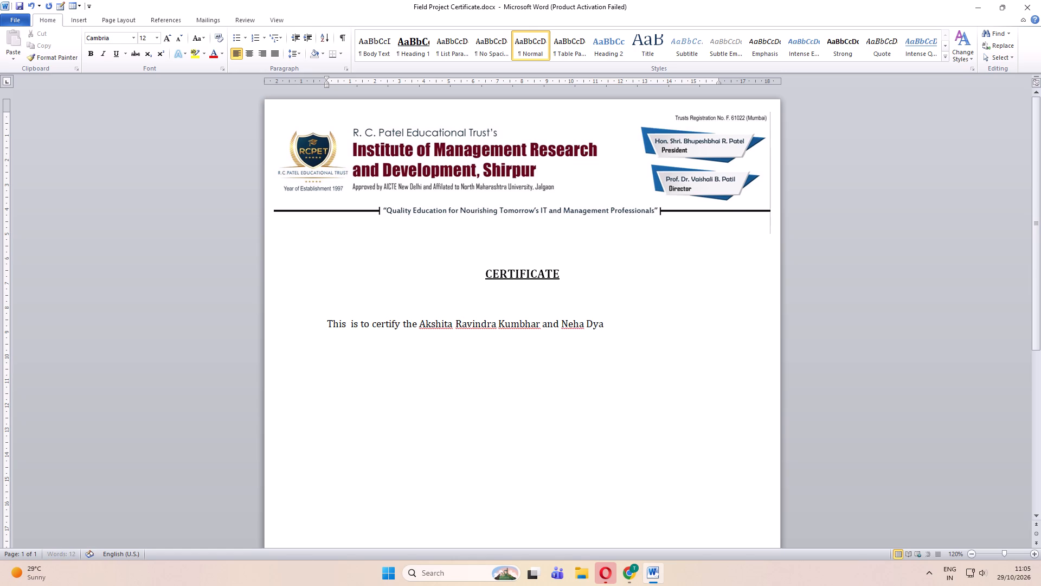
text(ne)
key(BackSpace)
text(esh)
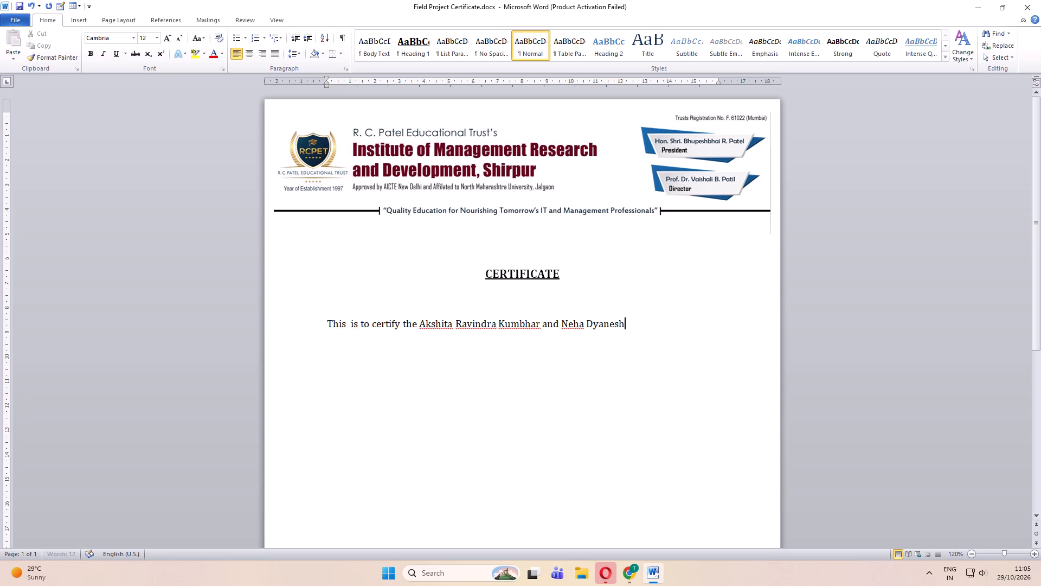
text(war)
Correct the spelling of the second student's middle name by inserting an "n" after its initial "D".
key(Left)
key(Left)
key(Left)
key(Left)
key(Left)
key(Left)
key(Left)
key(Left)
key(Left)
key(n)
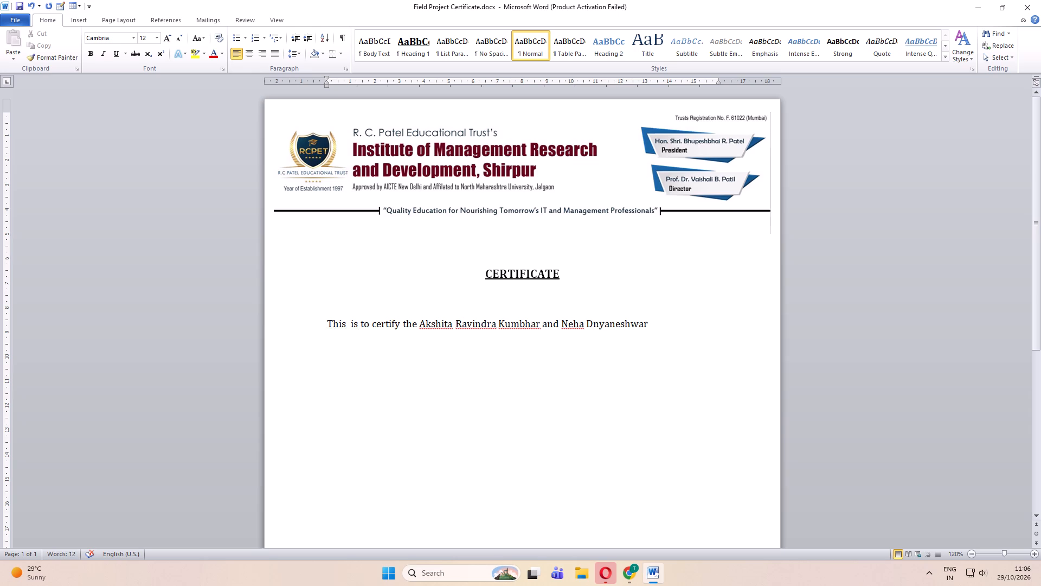
Add the second student's surname at the end of the certificate sentence.
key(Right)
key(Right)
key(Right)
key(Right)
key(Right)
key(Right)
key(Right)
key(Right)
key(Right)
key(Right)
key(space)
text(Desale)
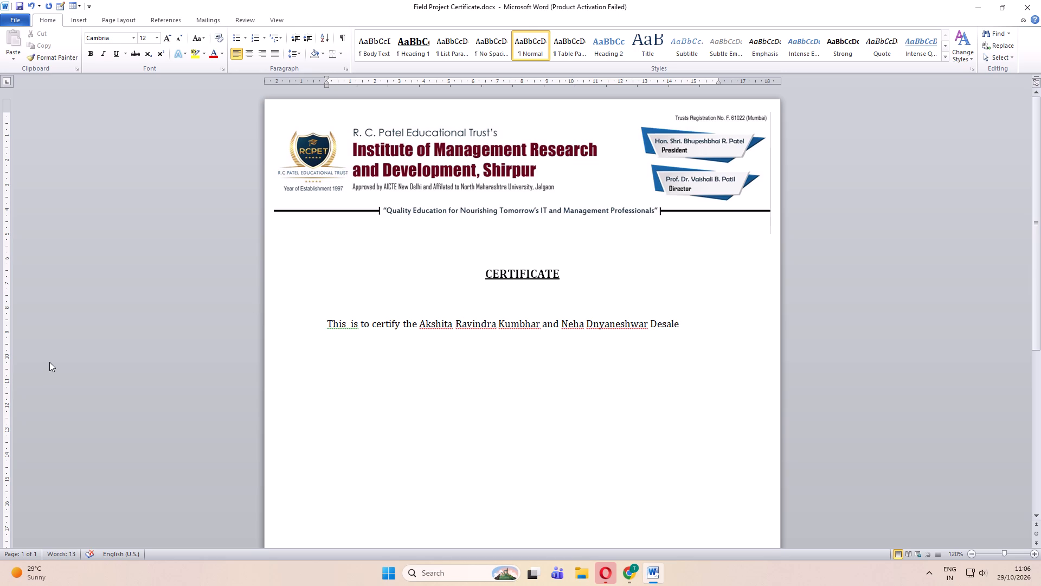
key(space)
Continue the certificate sentence after the students' names with "completed their".
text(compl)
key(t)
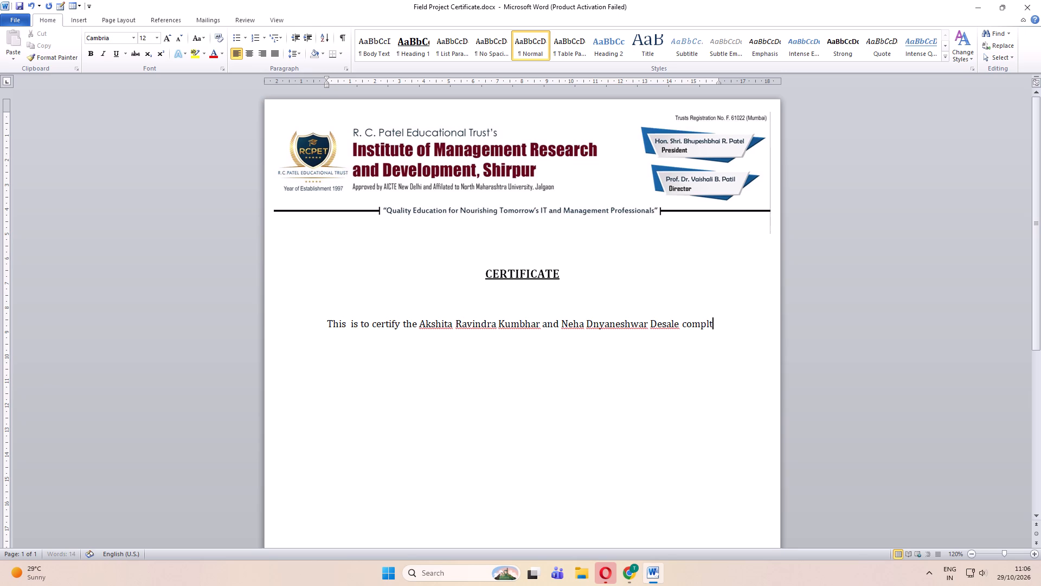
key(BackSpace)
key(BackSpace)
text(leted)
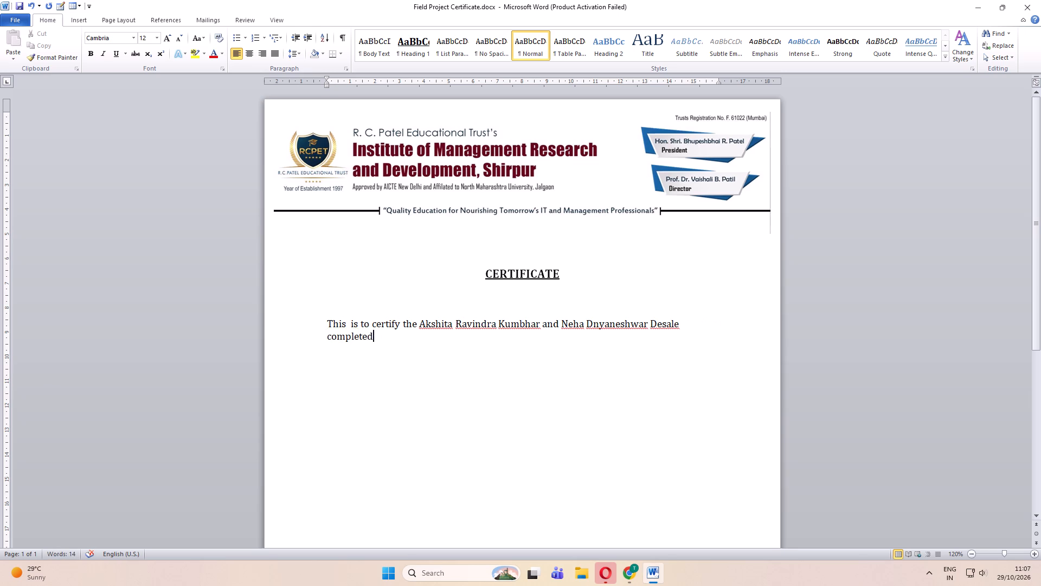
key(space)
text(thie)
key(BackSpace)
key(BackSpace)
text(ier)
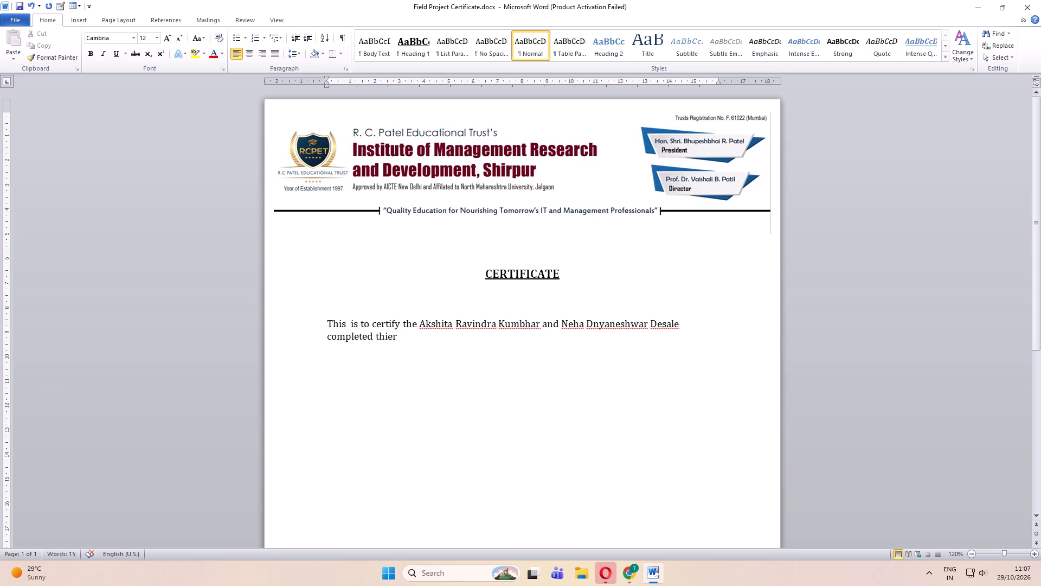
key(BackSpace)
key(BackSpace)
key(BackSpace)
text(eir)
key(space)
Add "field project report" after "completed their" in the certificate sentence.
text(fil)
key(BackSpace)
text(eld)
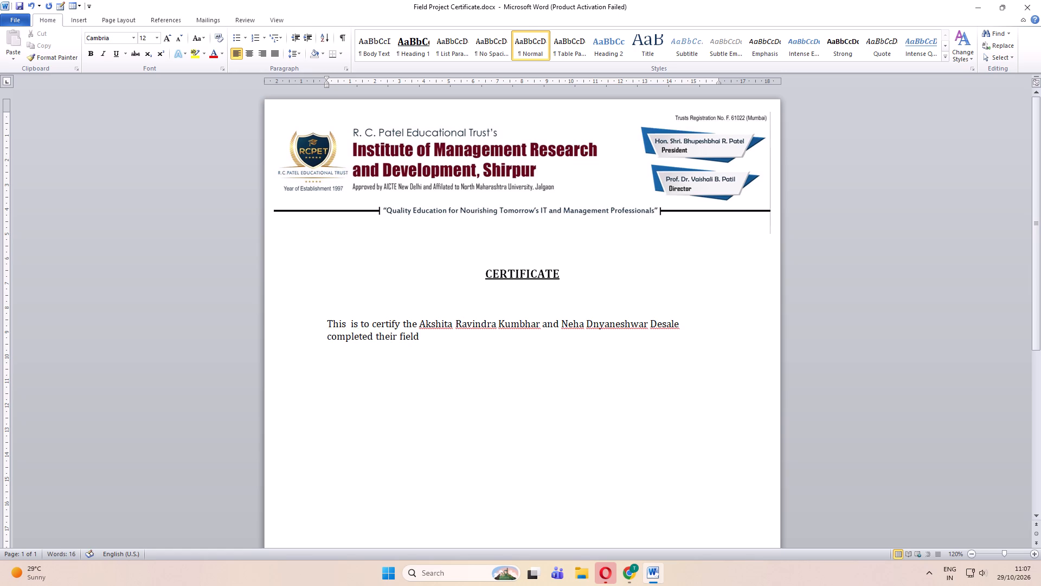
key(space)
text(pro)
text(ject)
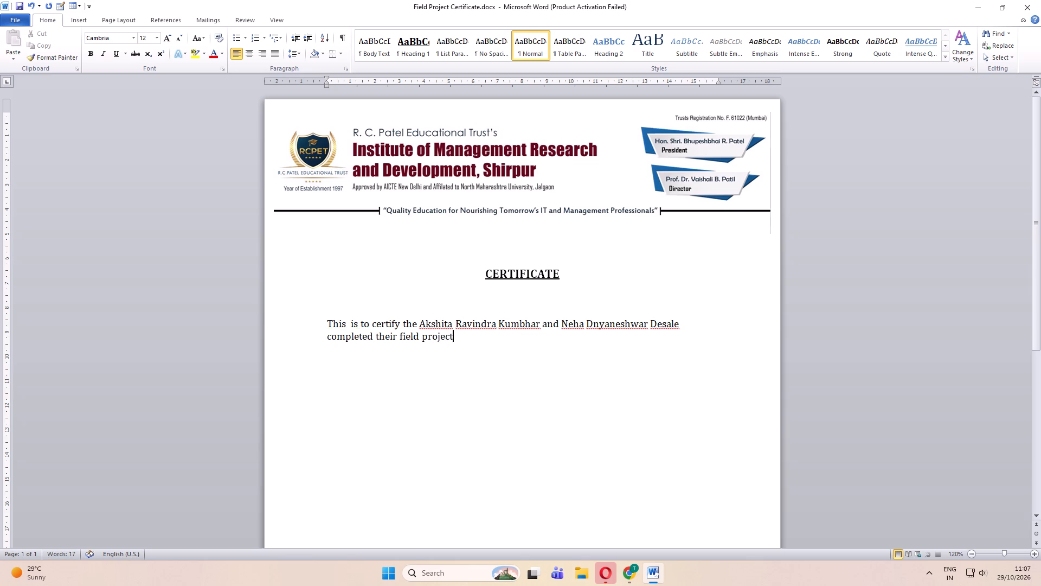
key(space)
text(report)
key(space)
Add the word "entitled" after "field project report" to introduce the project title.
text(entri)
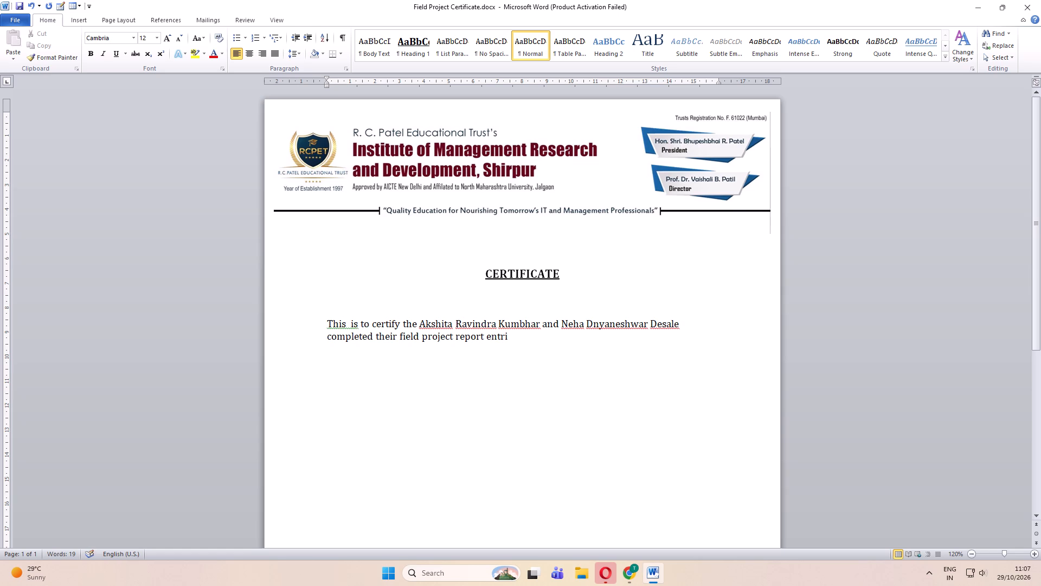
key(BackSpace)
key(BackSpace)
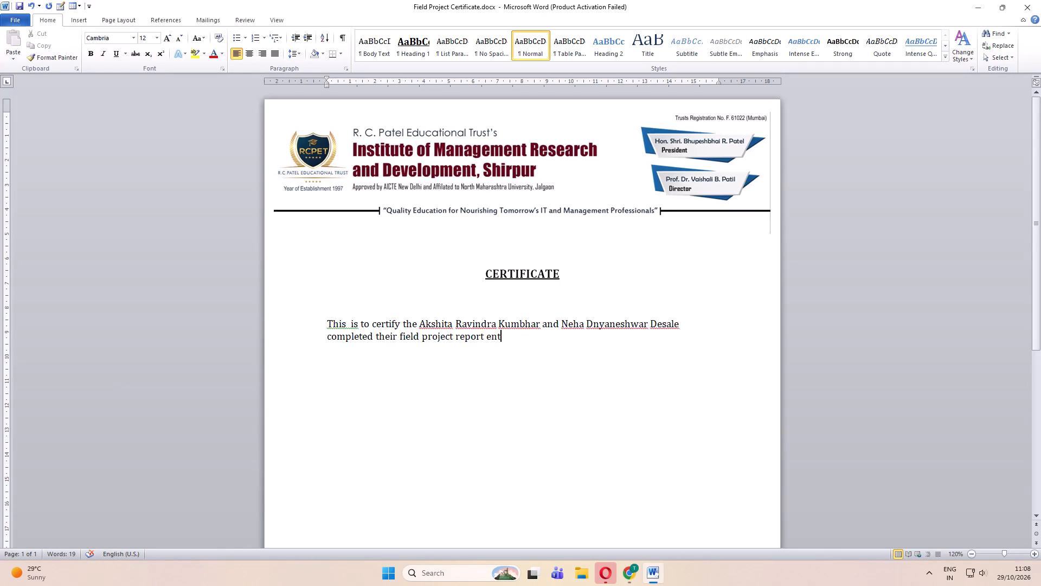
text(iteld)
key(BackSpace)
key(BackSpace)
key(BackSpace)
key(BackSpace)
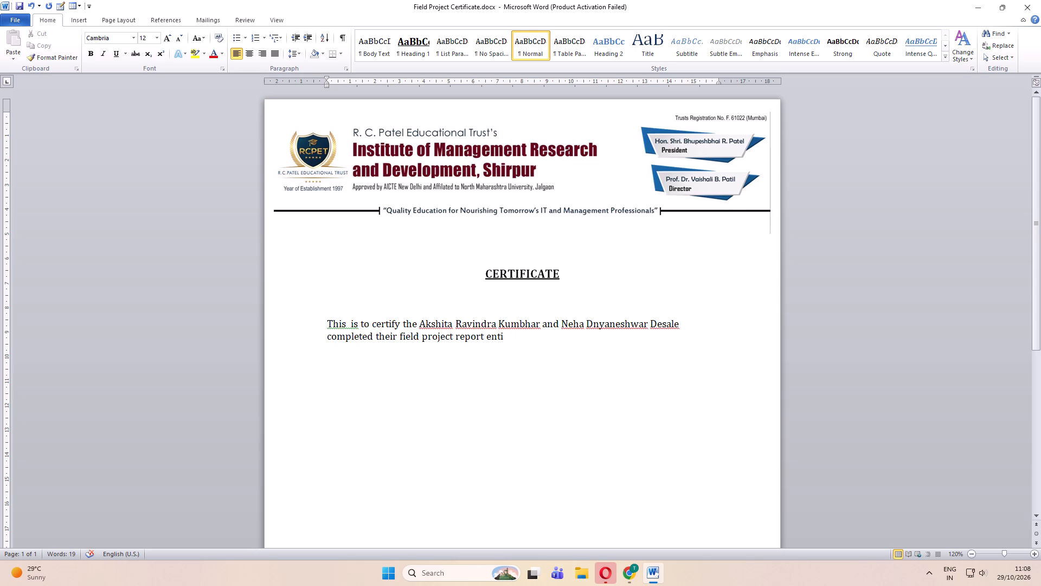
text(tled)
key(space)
Add an opening quotation mark and begin the project title with "A Study of Retail Business" after "entitled".
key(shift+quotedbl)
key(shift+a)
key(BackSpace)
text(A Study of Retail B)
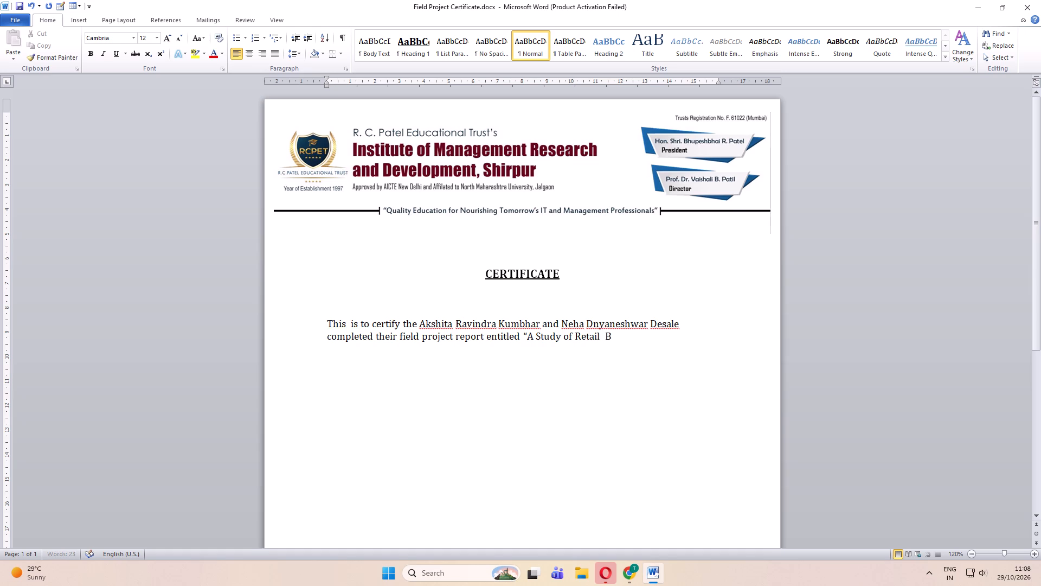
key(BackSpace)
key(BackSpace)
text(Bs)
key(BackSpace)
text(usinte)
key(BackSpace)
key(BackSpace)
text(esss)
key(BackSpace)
Continue the project title with the word "Operations" after "Business".
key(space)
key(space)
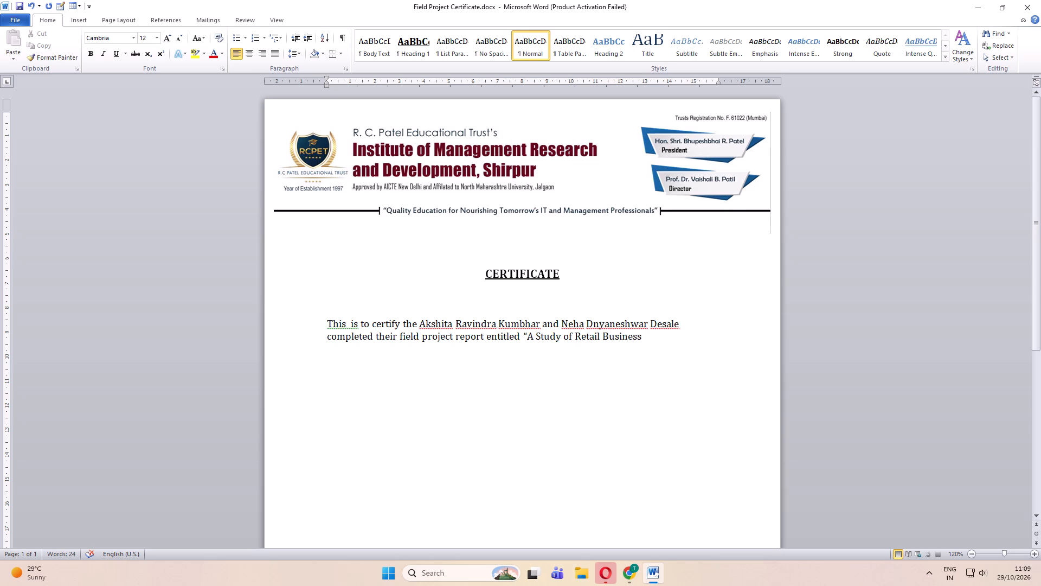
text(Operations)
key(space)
Finish the project title with "as Raymond shop" and a closing quotation mark.
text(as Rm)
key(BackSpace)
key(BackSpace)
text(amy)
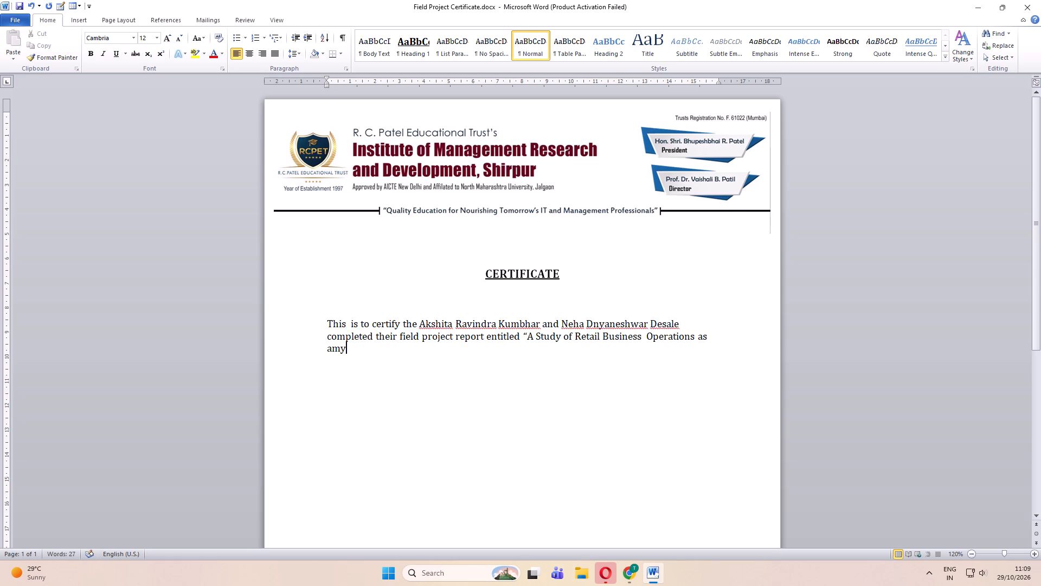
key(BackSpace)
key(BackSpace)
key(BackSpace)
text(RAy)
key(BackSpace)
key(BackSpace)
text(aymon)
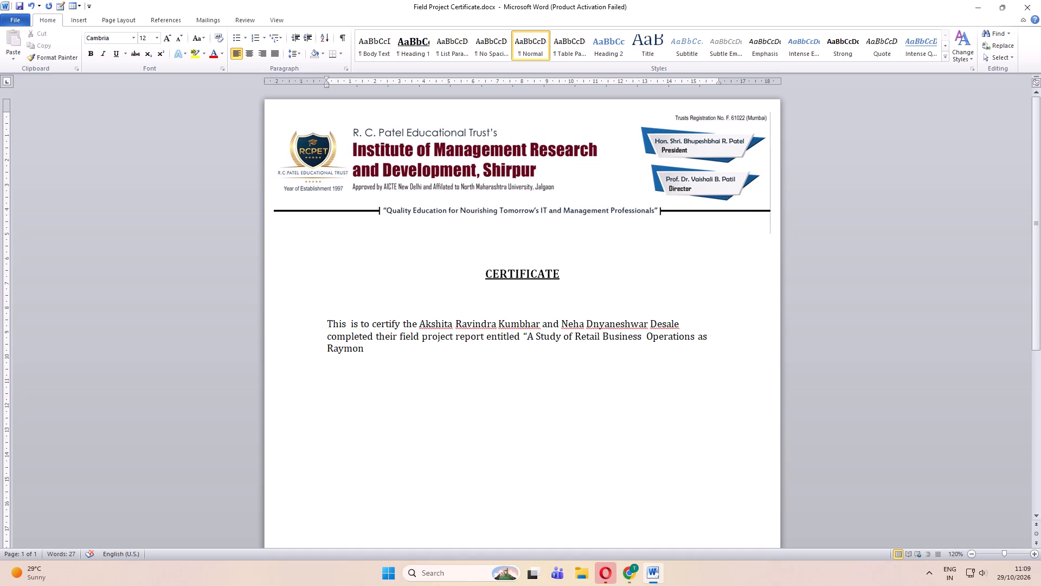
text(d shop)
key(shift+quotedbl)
Start a new line below the project title with "For Partial fulfillment".
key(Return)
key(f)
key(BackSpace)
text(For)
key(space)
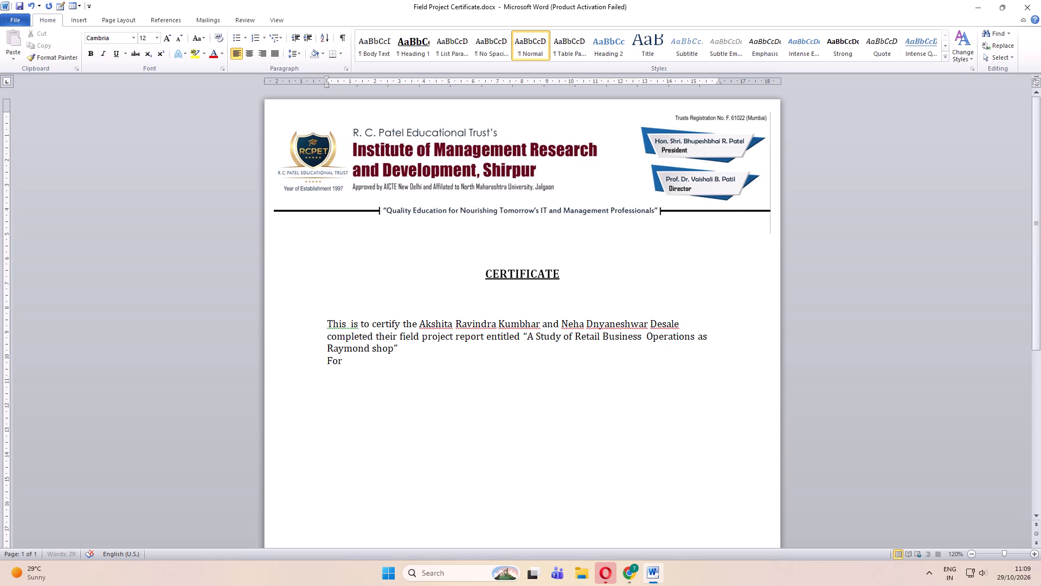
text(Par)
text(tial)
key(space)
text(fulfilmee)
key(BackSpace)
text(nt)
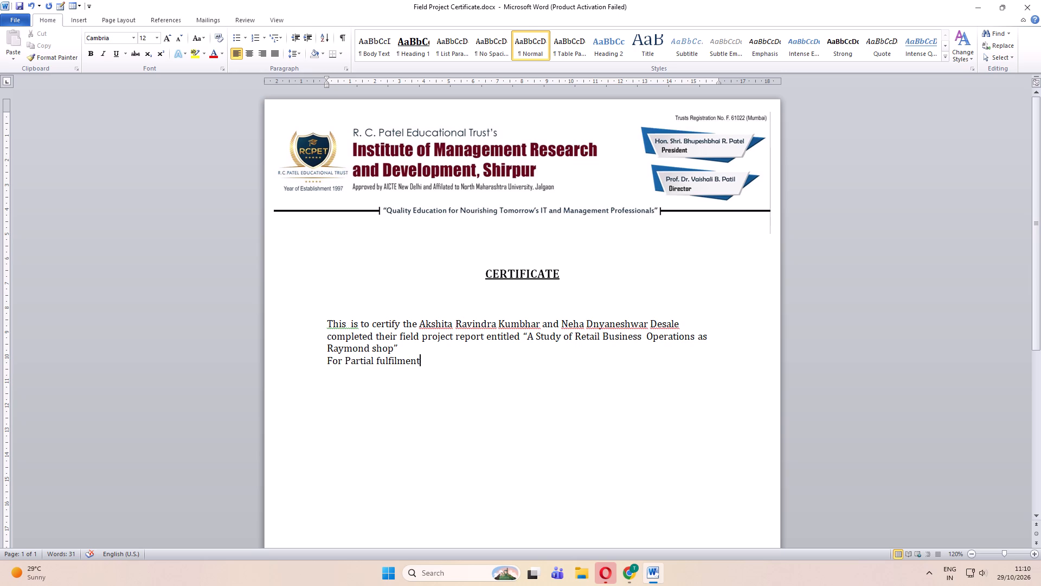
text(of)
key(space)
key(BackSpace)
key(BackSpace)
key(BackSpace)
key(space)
Continue the new line with "of bachelor of Manangement" after "For Partial fulfillment".
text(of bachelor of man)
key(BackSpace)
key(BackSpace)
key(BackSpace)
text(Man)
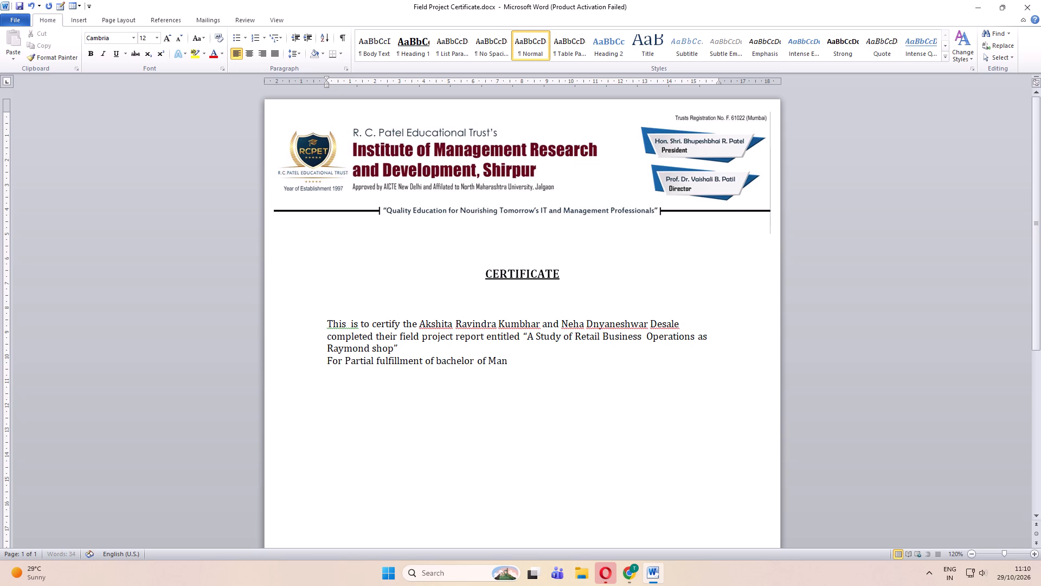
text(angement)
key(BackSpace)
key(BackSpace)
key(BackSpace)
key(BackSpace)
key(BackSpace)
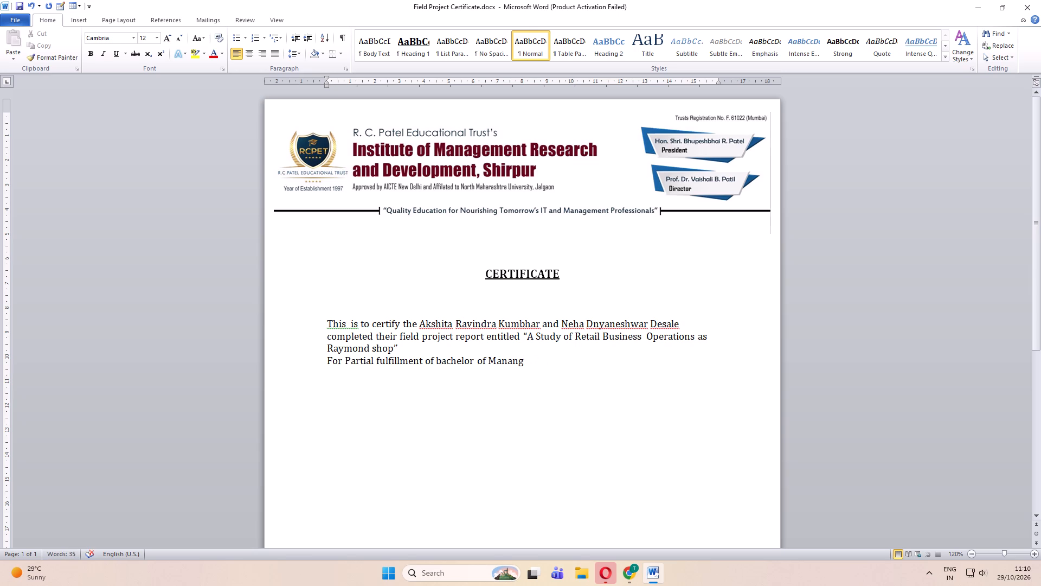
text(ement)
Add the word "Study" to complete the degree name on the partial fulfillment line.
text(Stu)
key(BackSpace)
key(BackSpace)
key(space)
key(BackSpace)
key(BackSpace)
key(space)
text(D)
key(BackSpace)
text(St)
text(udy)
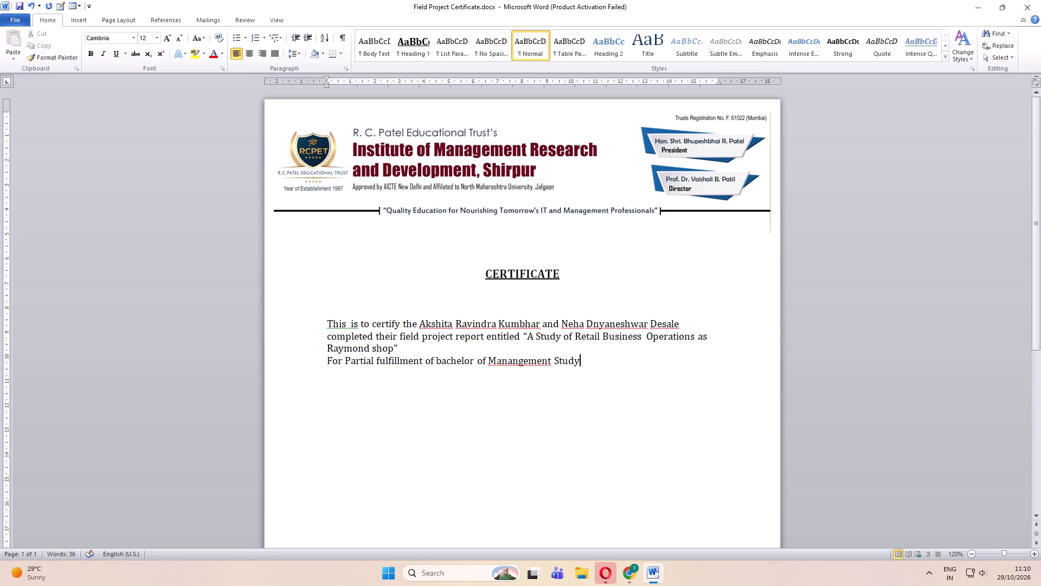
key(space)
Add the abbreviation "(BMS)" in parentheses after the degree name.
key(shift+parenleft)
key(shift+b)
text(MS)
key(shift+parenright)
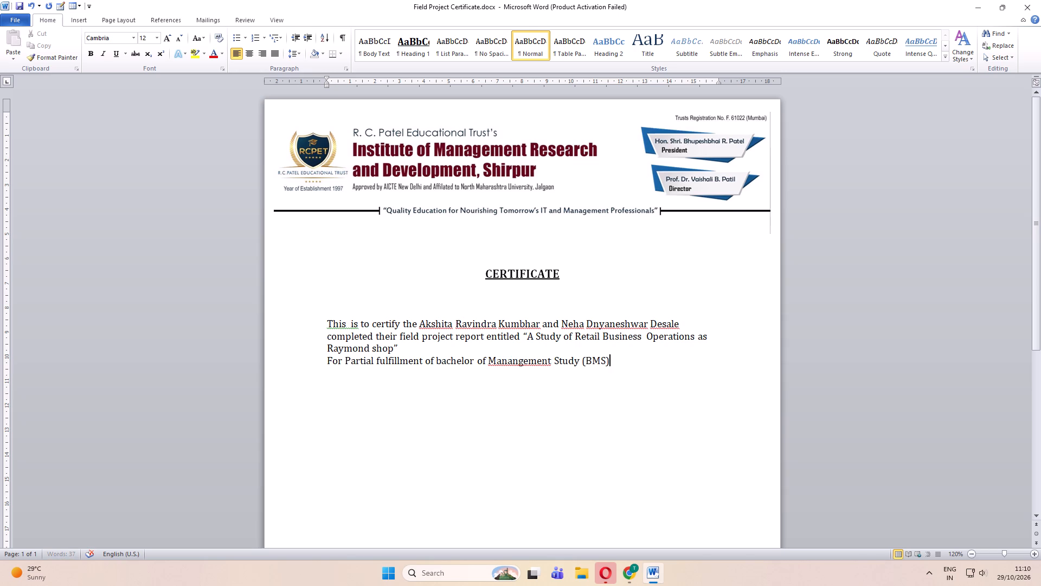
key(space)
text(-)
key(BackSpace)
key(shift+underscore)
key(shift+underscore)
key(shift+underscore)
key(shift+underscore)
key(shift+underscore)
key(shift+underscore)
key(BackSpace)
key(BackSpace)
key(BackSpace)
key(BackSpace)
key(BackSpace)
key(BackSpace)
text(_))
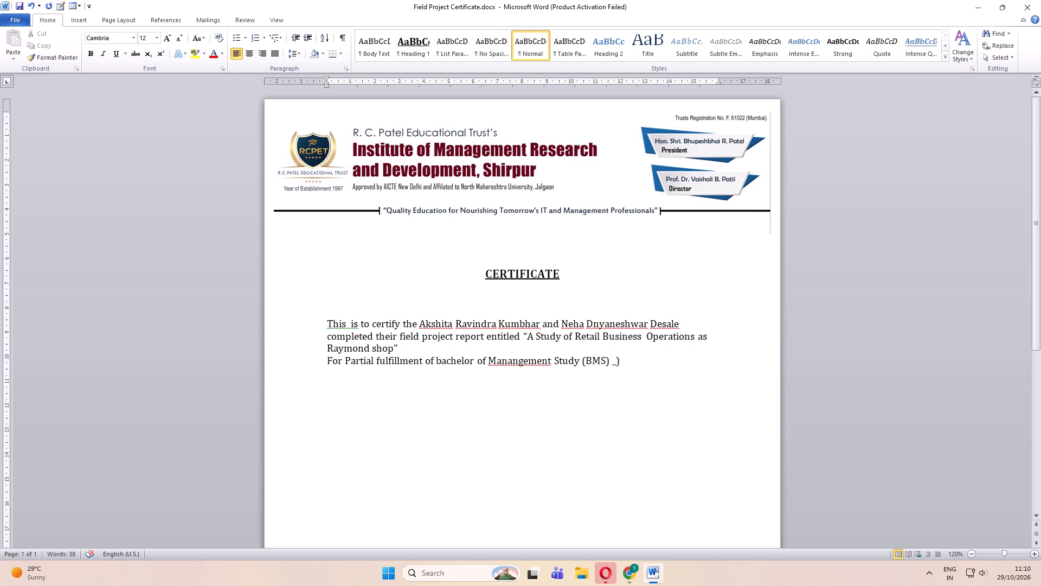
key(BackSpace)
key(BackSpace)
Add "– NEP 2020" after "(BMS)" on the partial fulfillment line.
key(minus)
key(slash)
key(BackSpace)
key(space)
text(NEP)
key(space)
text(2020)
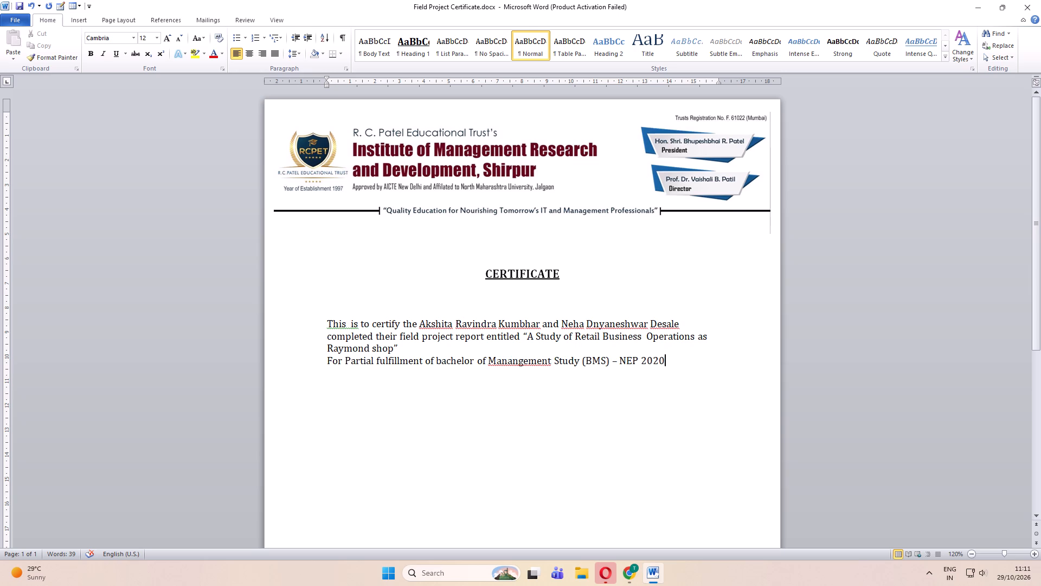
Continue the partial fulfillment line with the word "for" after "NEP 2020".
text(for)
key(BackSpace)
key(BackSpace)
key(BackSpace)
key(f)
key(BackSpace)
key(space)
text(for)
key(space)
Begin the university's name after "for" with "Kavayitri Bahinabai Chaudhari".
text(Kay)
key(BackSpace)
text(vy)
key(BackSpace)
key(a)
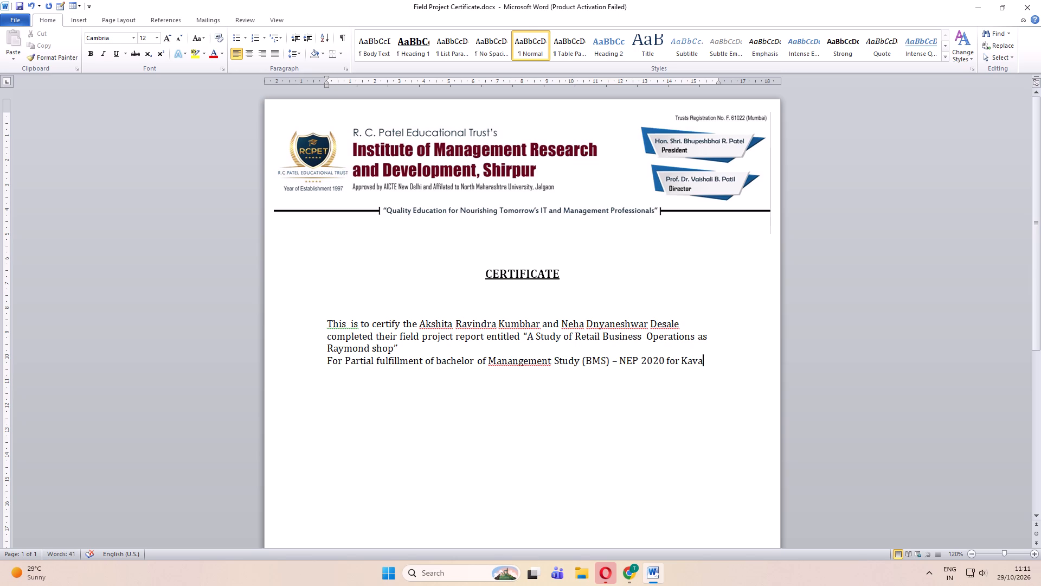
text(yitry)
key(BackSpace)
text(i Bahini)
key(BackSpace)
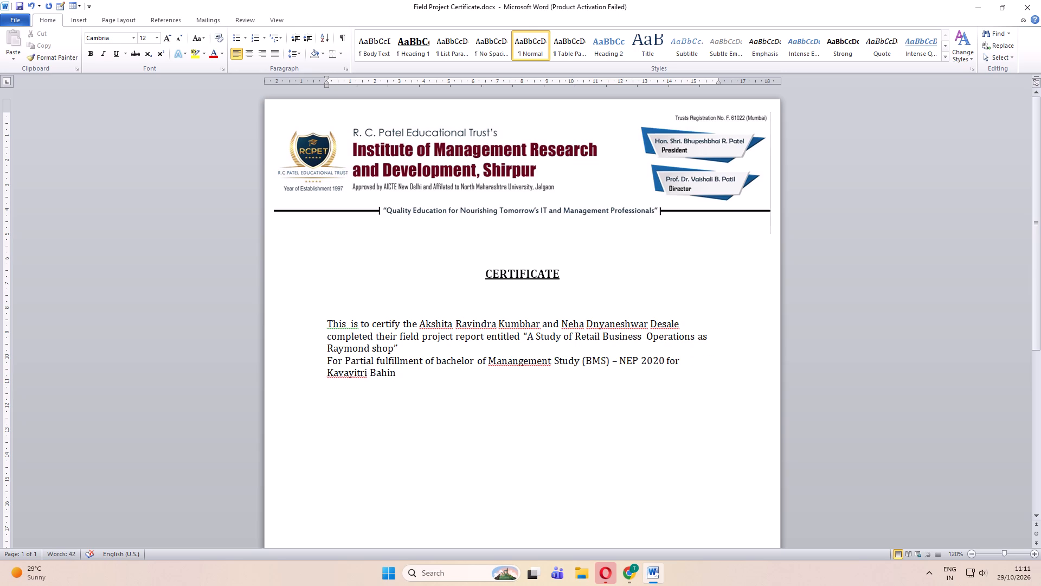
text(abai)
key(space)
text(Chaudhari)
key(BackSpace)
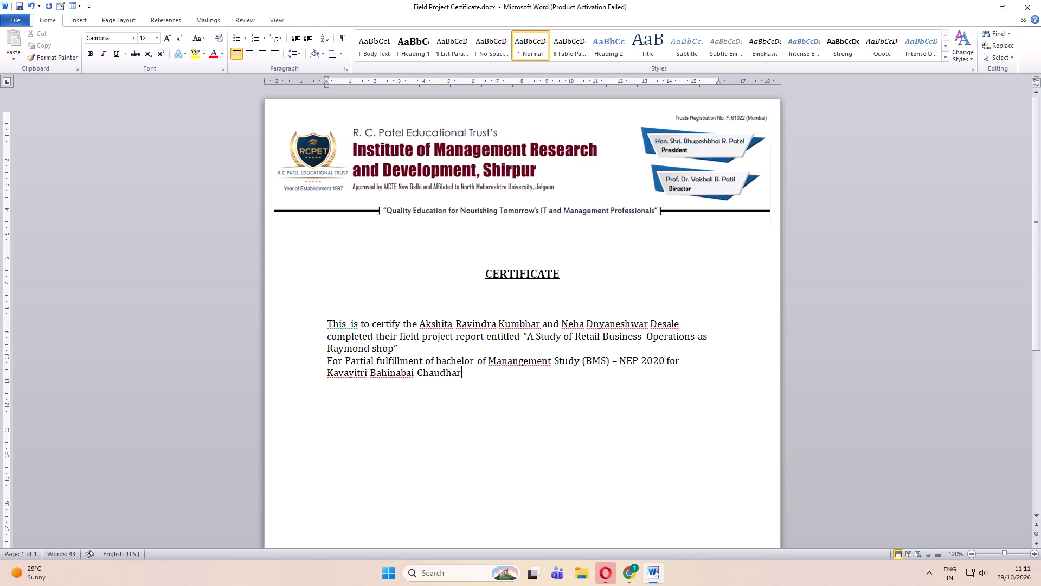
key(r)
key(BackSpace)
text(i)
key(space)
Complete the university's name with "North Maharashra University" after "Chaudhari".
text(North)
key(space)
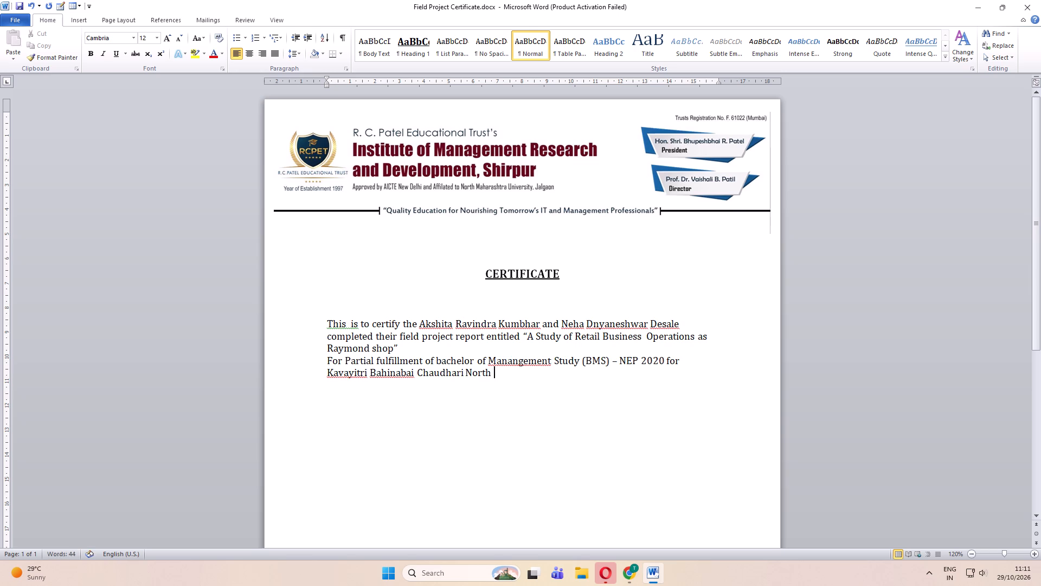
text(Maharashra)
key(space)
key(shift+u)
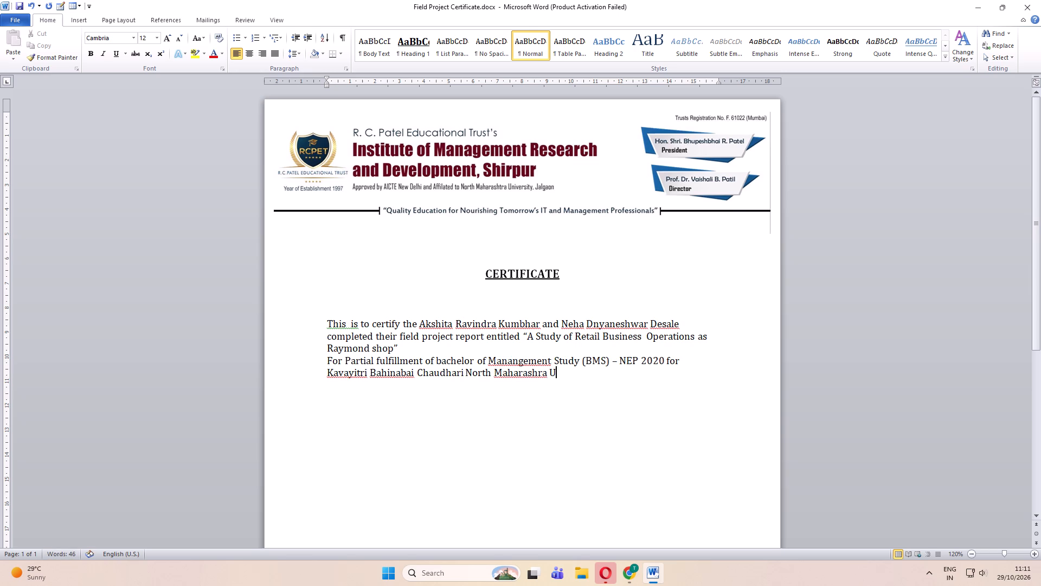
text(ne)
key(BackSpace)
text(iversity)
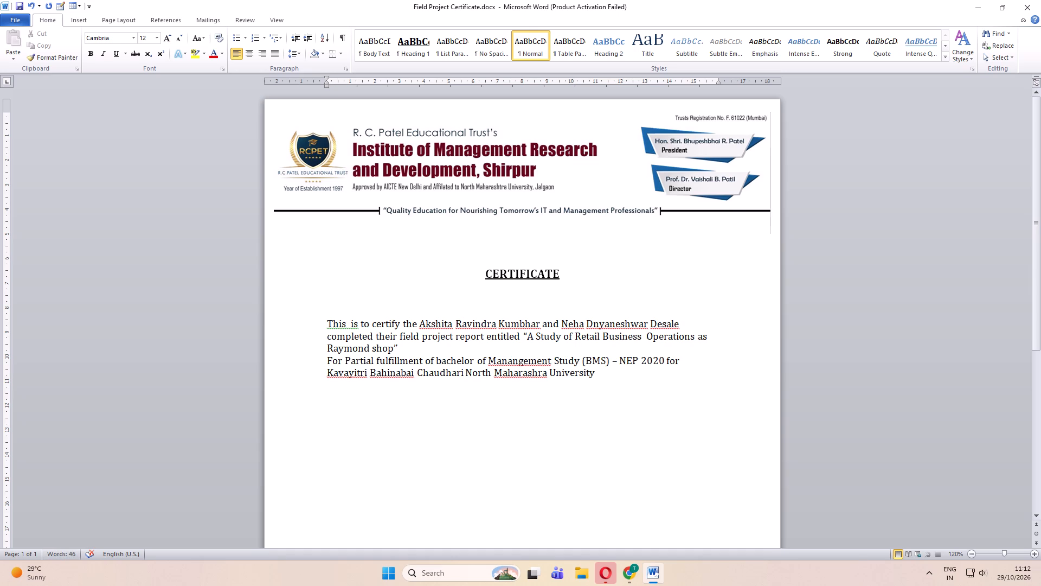
Add the university's location as ", Jalgoan" after its name.
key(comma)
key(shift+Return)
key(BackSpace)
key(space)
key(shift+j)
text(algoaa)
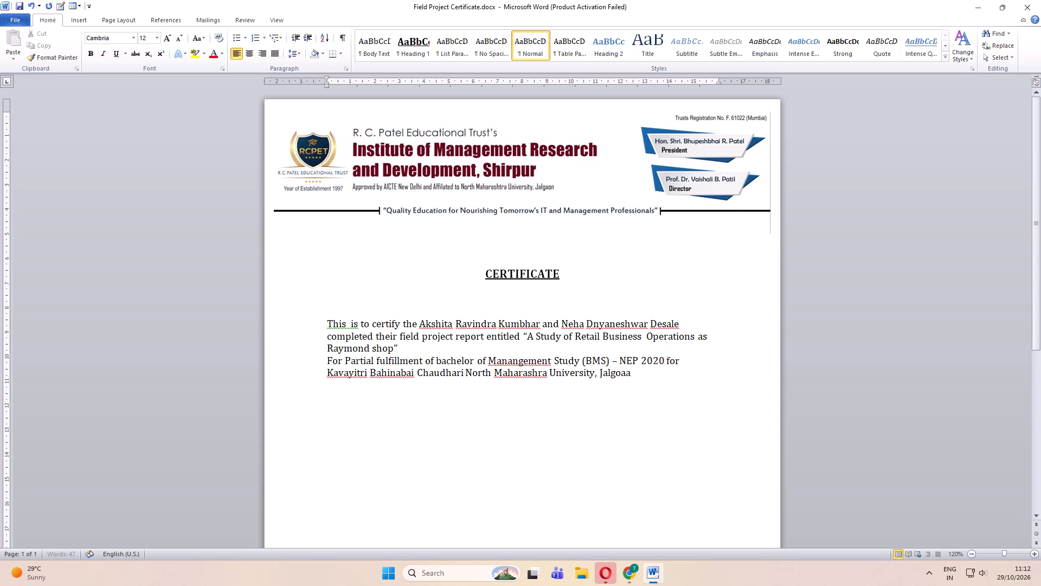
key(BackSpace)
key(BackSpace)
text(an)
Continue the sentence with "under our Guidance during" after "Jalgoan".
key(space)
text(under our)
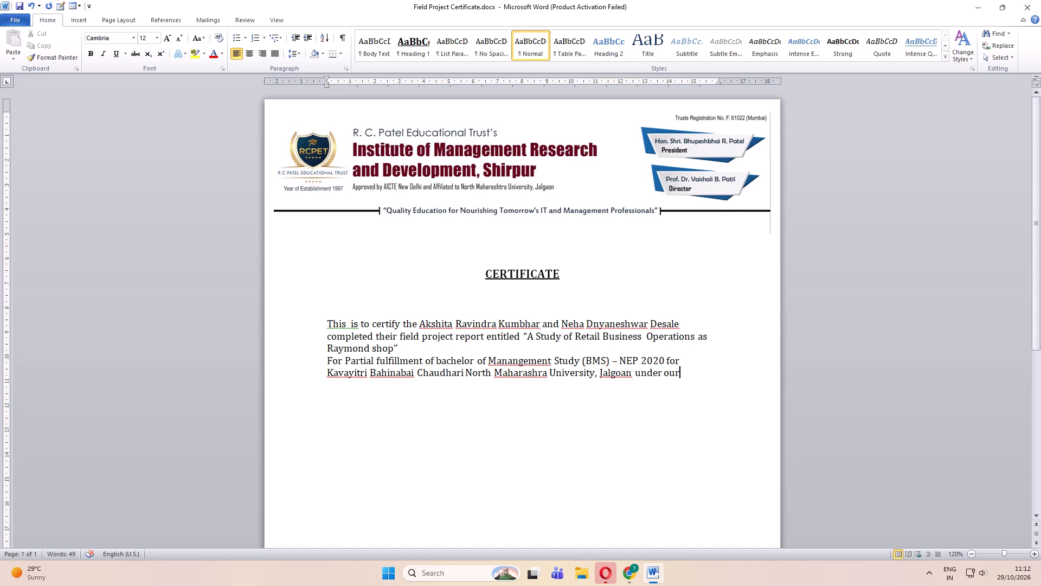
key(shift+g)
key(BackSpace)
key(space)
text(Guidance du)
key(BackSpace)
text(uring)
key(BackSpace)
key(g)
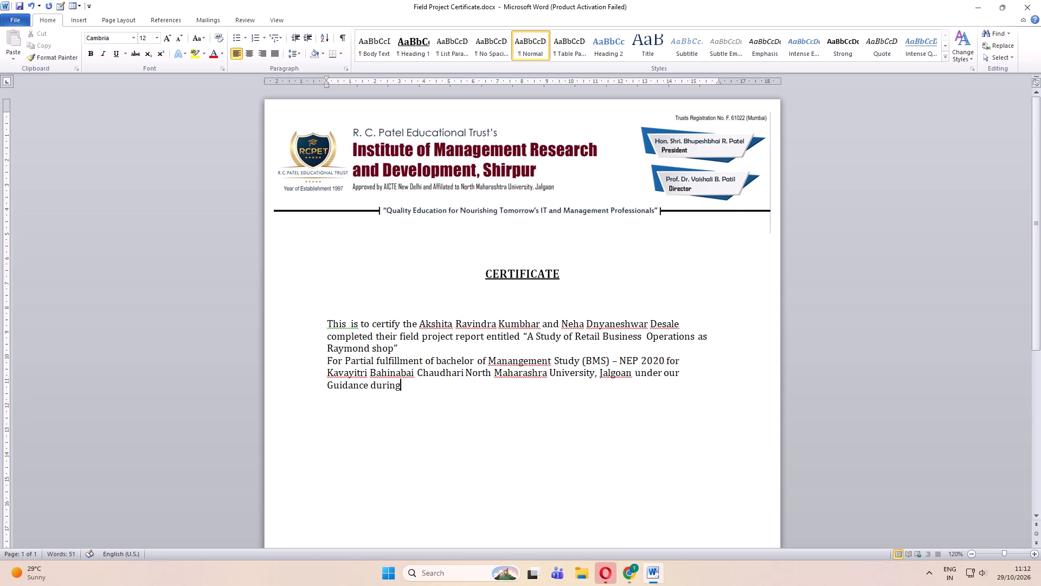
Add "academic year" after "Guidance during" in the certificate's body text.
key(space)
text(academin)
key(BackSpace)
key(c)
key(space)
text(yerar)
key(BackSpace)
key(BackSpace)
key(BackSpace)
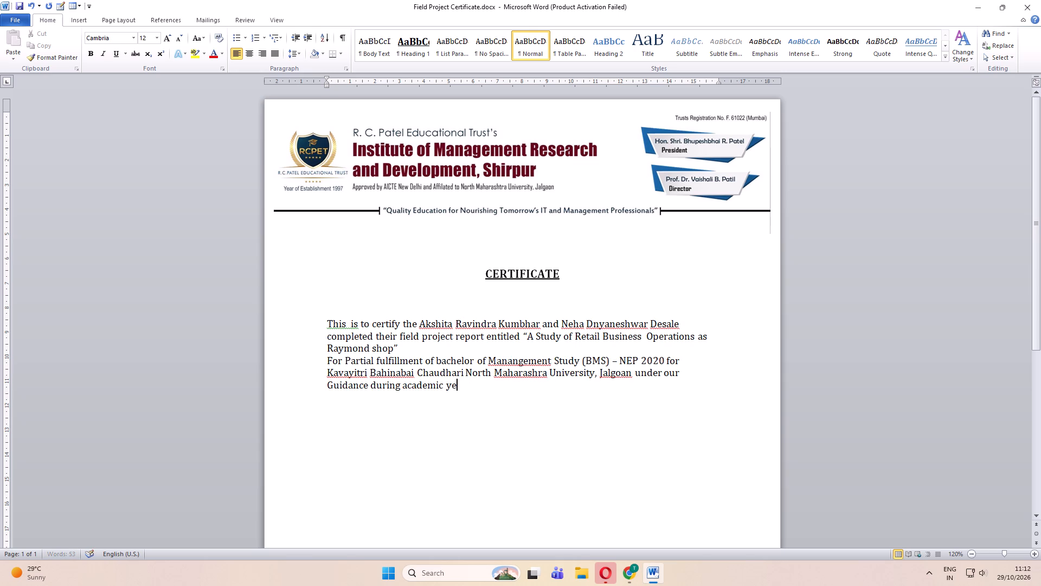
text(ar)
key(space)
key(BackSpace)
Enter "2026-2027." after "academic year", separated by a space, to end the sentence.
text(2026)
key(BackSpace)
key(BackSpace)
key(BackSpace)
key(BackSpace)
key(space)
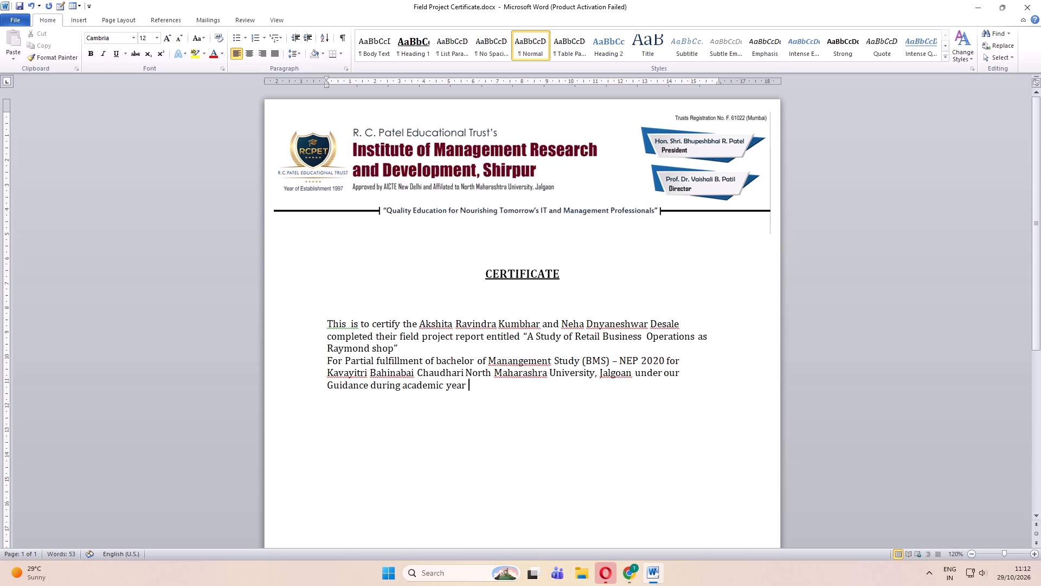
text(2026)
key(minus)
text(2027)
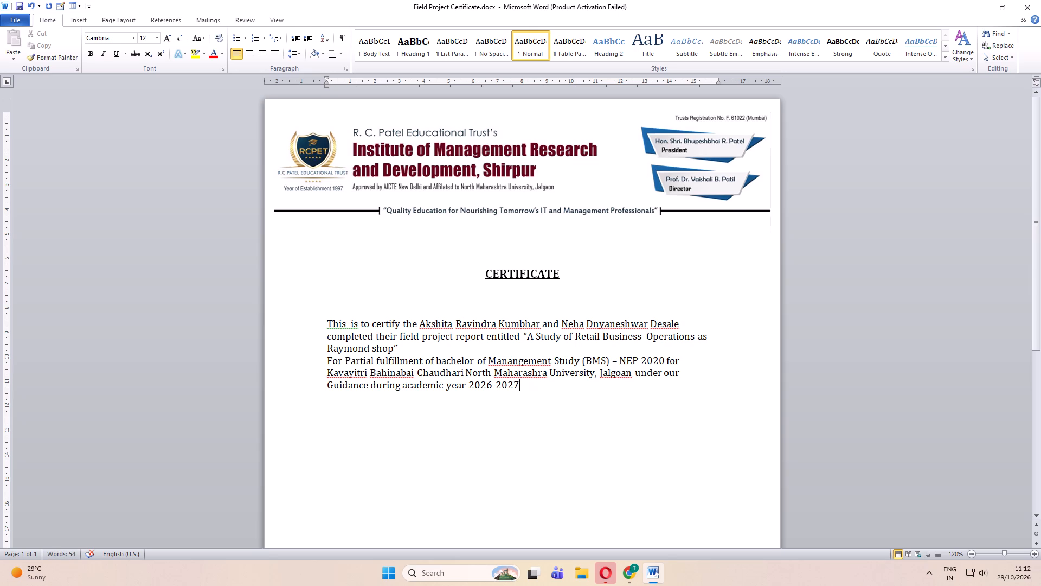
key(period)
Insert three new lines below the completed body text to leave space beneath it.
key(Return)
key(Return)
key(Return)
Start a closing sentence beneath the certificate's body text with "The Performances ar up to mark".
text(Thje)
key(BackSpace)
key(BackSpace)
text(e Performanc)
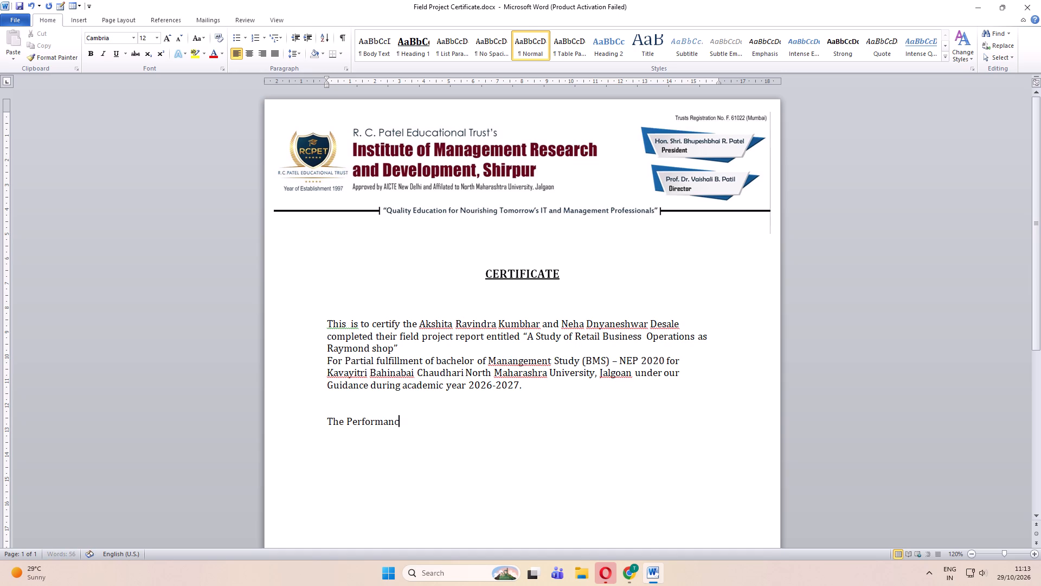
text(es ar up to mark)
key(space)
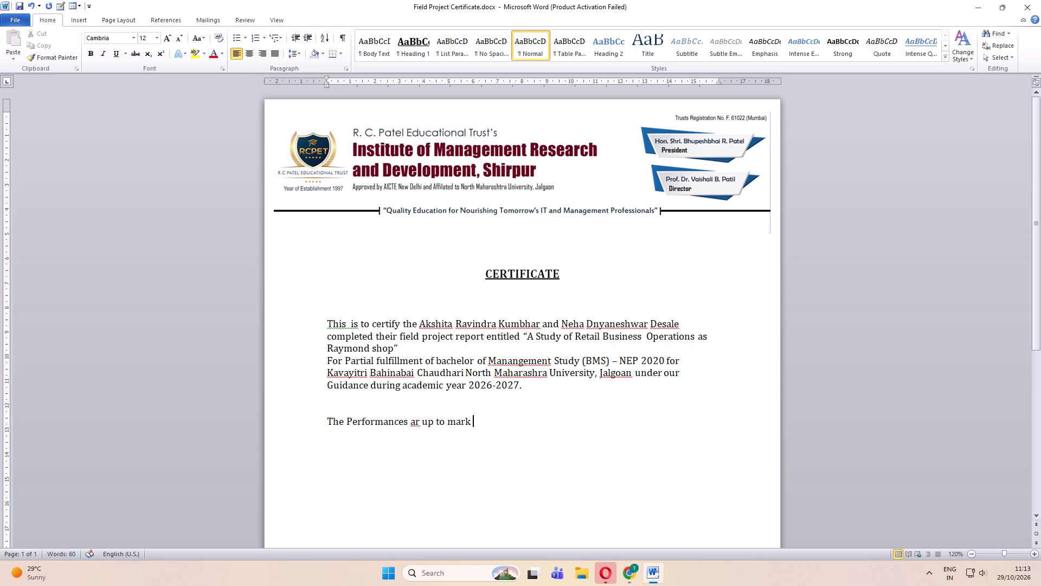
Correct "ar" so the sentence reads "The Performances are up to mark", and complete it with "and we are satisfied with the same.".
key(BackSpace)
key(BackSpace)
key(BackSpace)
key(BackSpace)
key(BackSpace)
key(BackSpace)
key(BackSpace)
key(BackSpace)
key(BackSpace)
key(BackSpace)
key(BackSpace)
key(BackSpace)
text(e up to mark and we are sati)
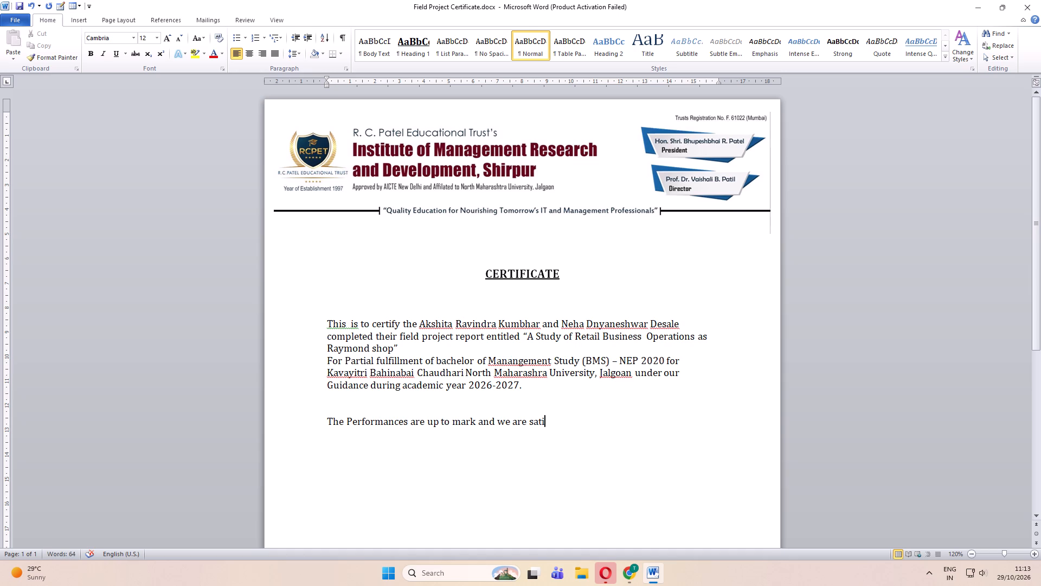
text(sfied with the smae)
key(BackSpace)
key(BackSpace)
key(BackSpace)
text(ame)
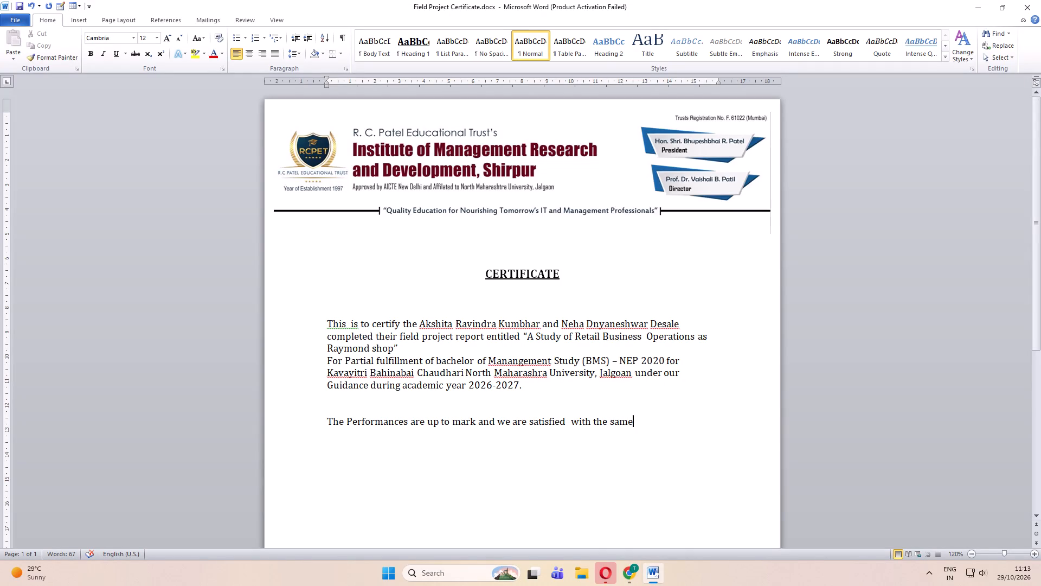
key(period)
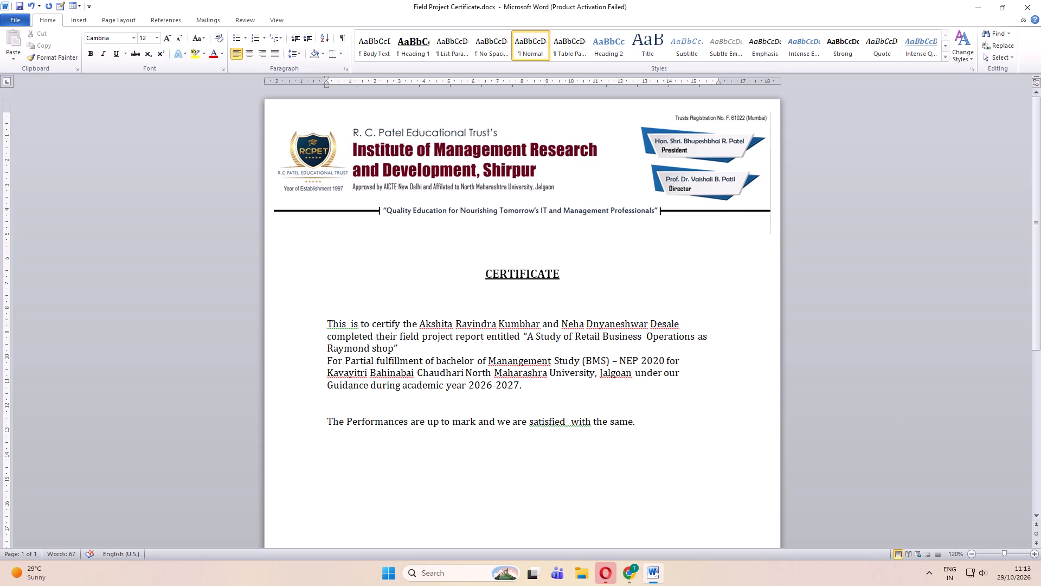
Insert five new lines below the performance sentence to leave space for a signature block.
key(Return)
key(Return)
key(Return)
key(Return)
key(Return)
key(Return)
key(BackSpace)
Enter the signature label "Project Guide" on the new line beneath the blank space.
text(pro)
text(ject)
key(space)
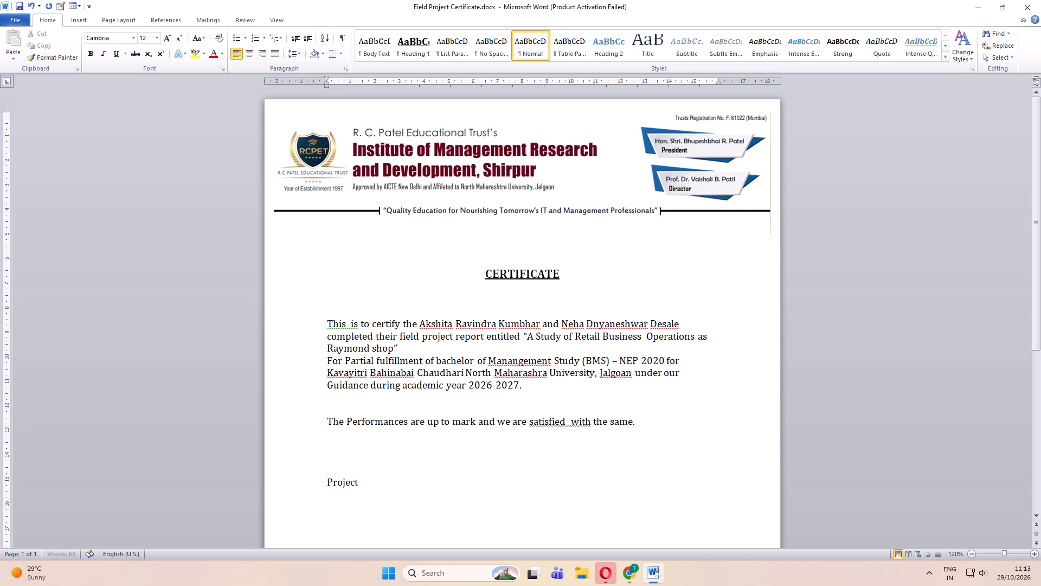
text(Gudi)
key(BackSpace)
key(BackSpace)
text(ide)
Start the guide's name line directly under "Project Guide" with the title "Proff." followed by a space.
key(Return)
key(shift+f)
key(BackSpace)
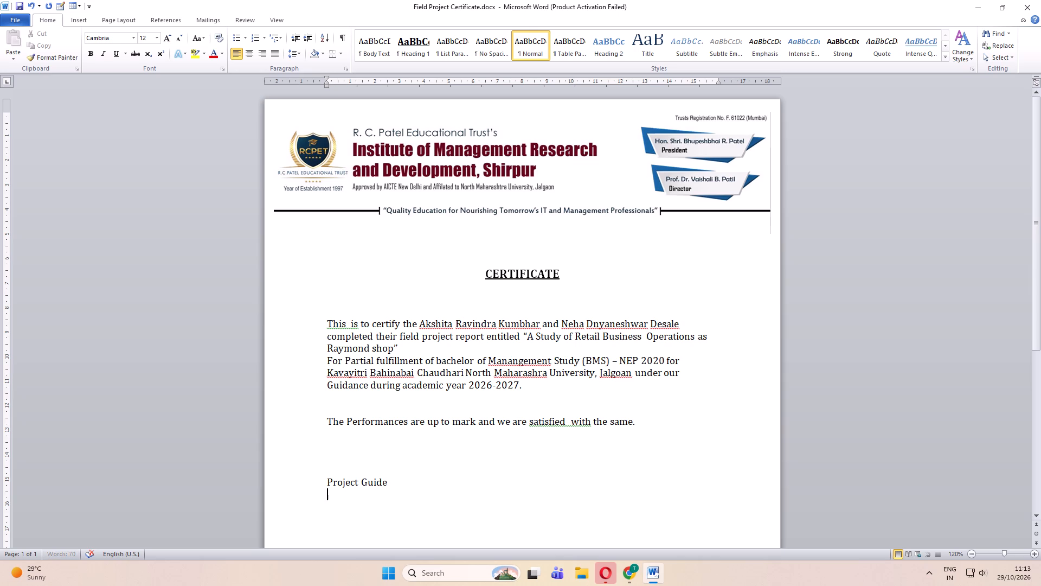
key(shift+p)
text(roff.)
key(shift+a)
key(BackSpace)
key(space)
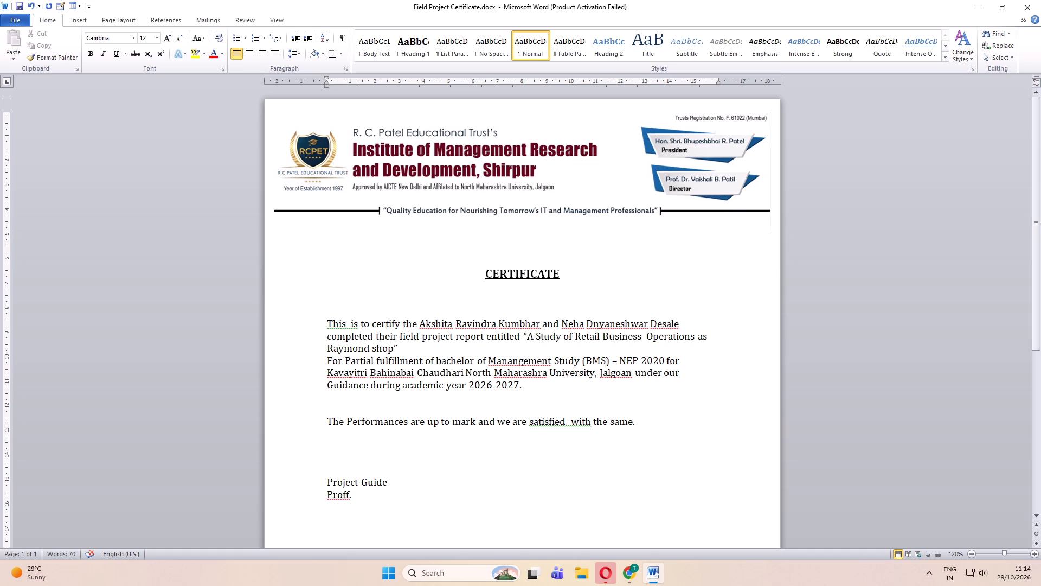
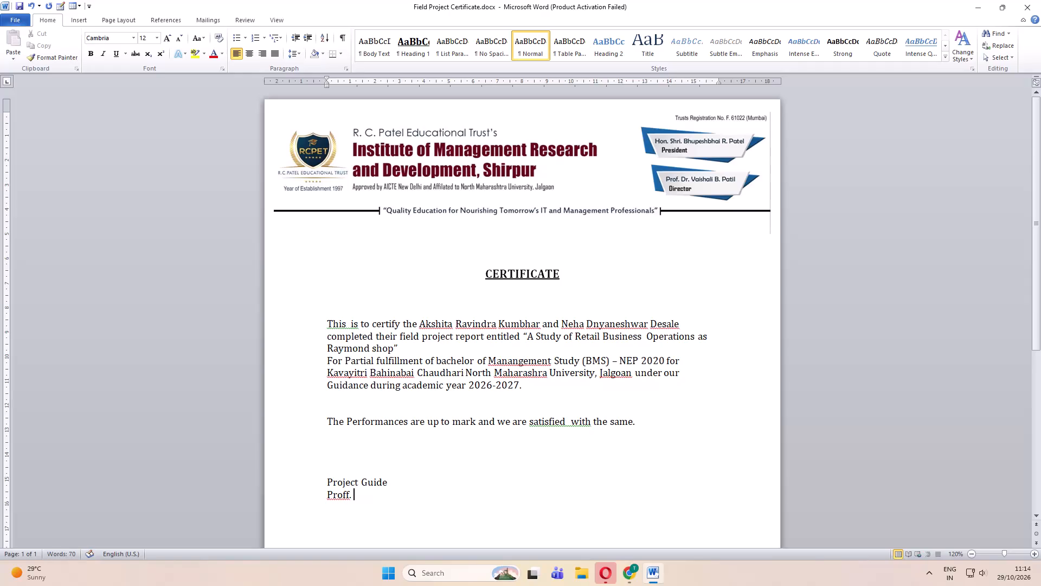
Complete the guide's name line after "Proff." with the title "Dr.", the project guide's full name and a closing period.
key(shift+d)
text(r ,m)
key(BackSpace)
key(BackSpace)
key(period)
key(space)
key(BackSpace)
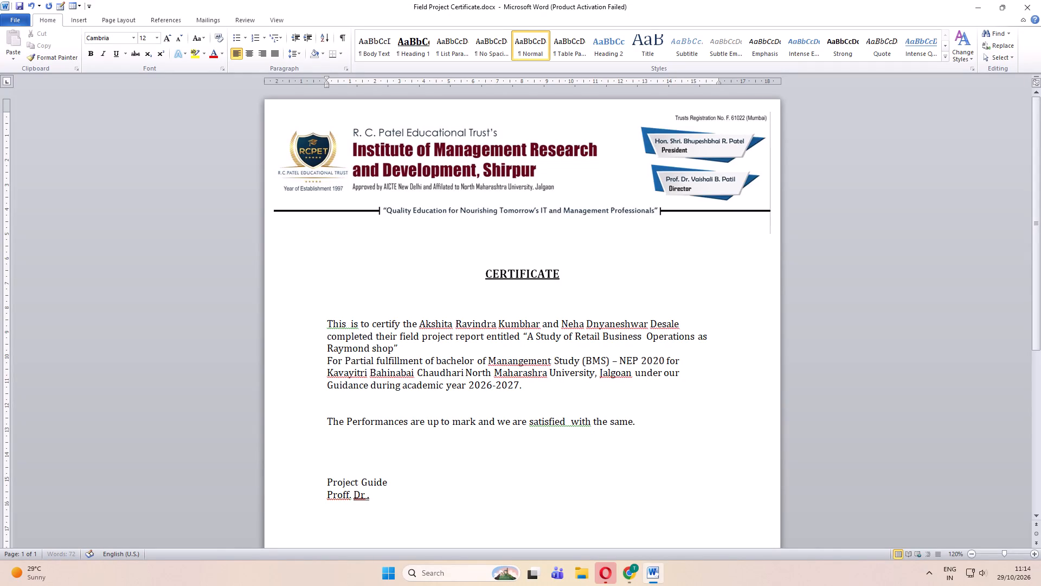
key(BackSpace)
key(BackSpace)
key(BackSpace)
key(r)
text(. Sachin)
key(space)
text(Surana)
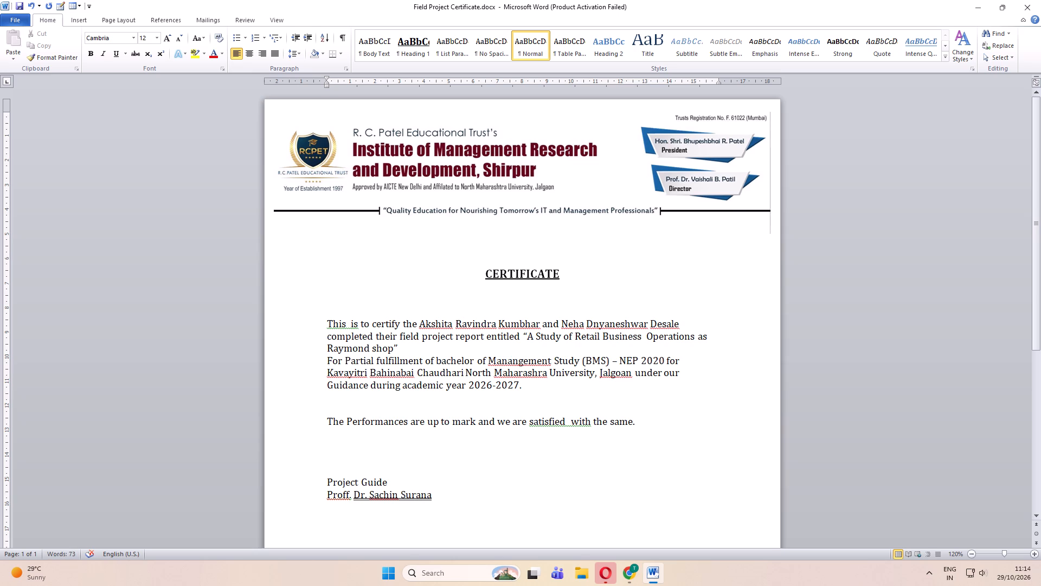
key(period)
Add a line below the guide's name containing the title "Dr." and the department head's name with middle initial.
click(487, 486)
double_click(487, 486)
click(468, 518)
Place the insertion point at the end of the project guide's name line in the signature block.
click(523, 469)
click(445, 494)
key(Return)
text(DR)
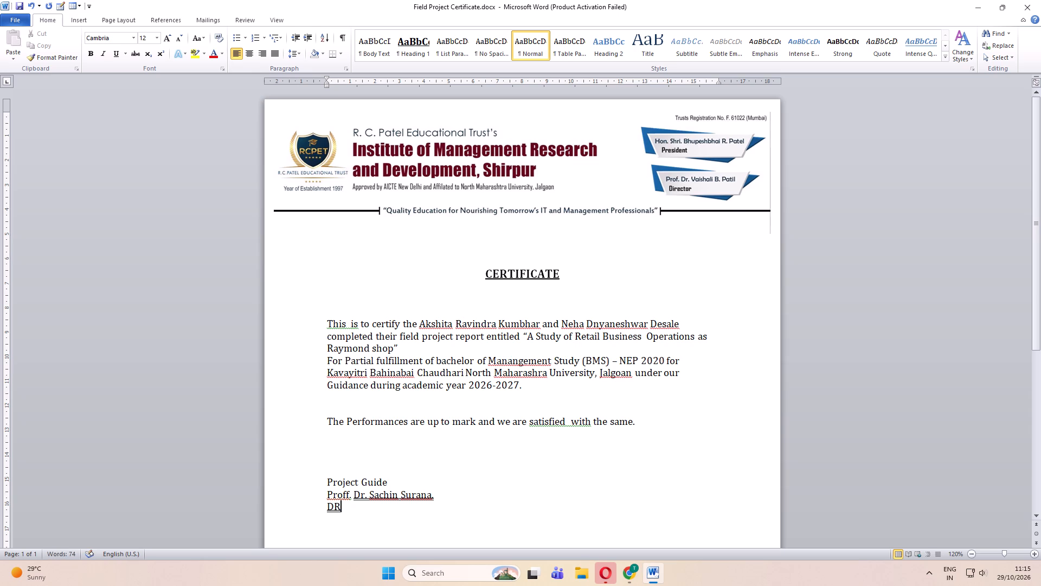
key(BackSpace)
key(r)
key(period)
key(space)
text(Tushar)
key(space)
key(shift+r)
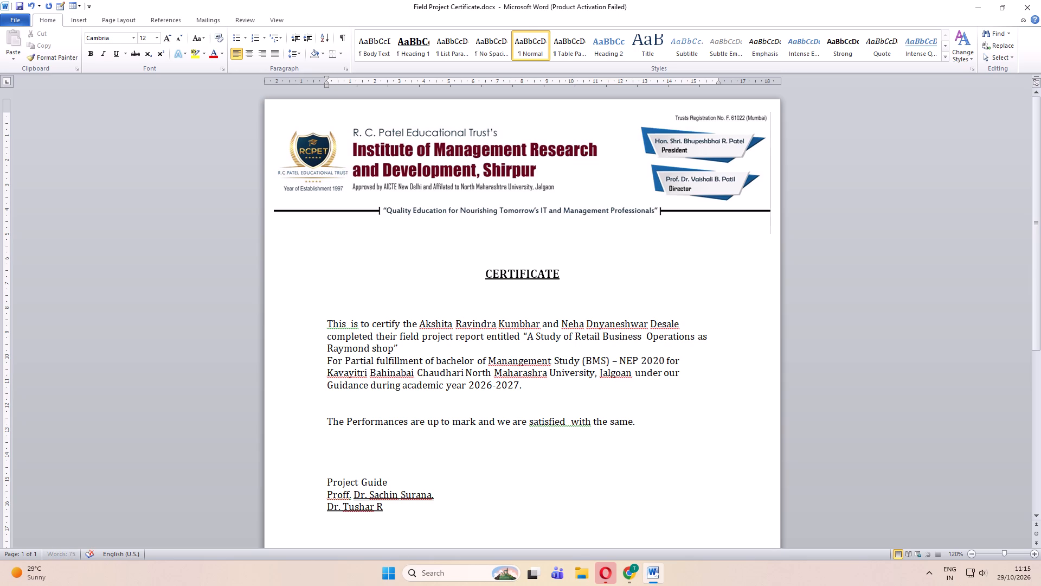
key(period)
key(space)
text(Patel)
Enter the designation "Head,Dept.of UG" on a new line beneath the department head's name.
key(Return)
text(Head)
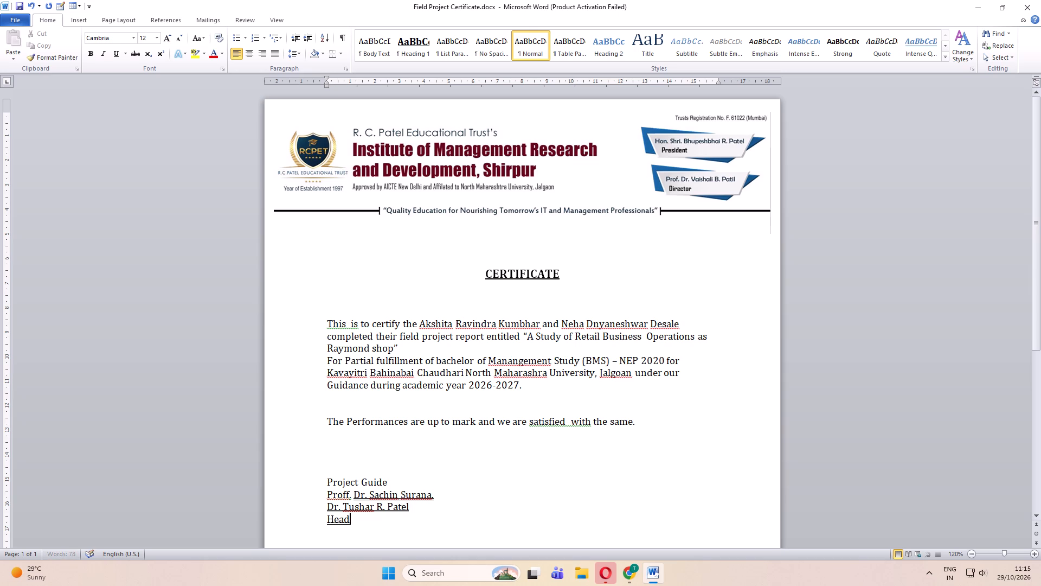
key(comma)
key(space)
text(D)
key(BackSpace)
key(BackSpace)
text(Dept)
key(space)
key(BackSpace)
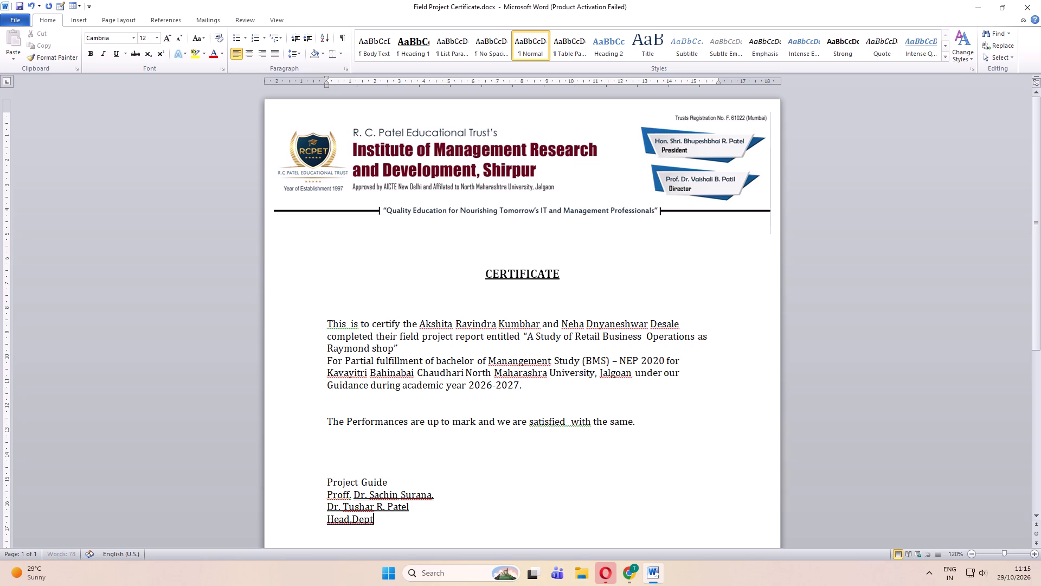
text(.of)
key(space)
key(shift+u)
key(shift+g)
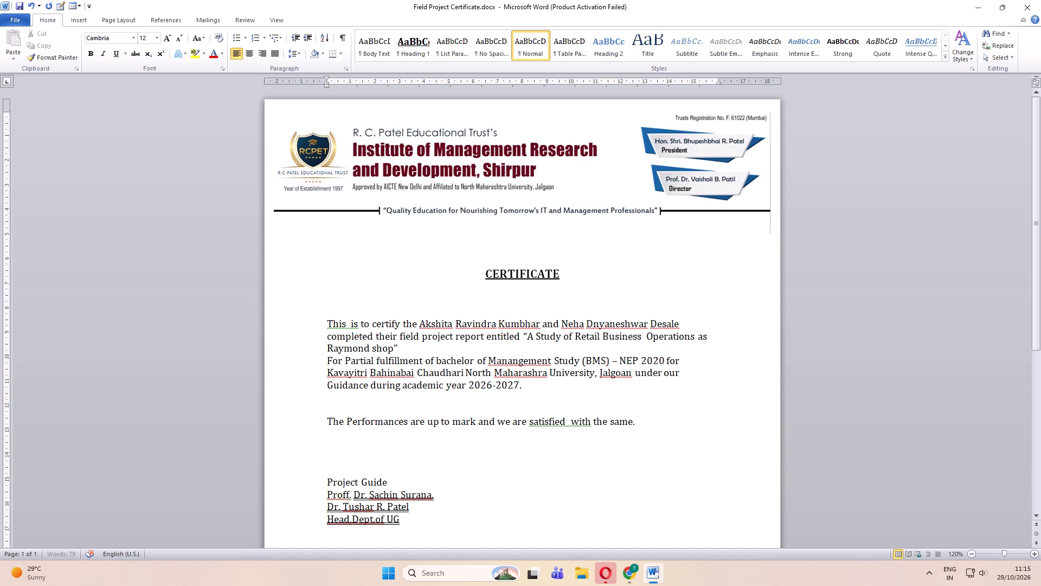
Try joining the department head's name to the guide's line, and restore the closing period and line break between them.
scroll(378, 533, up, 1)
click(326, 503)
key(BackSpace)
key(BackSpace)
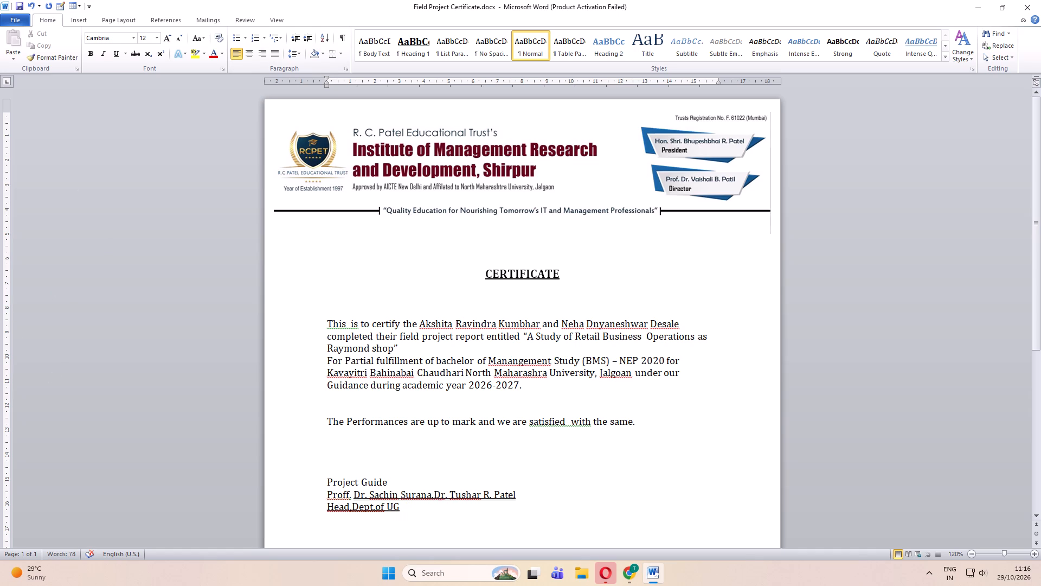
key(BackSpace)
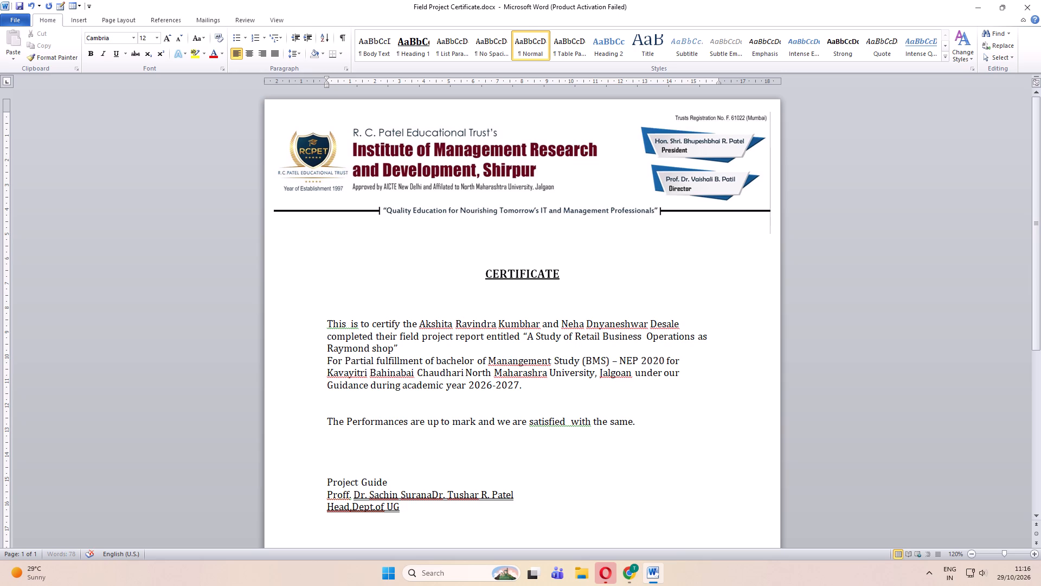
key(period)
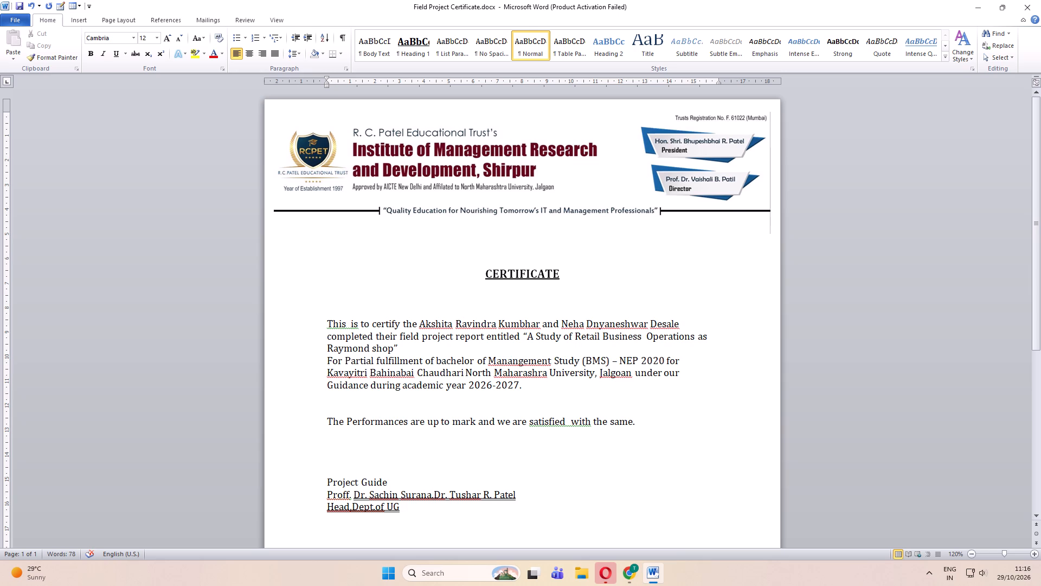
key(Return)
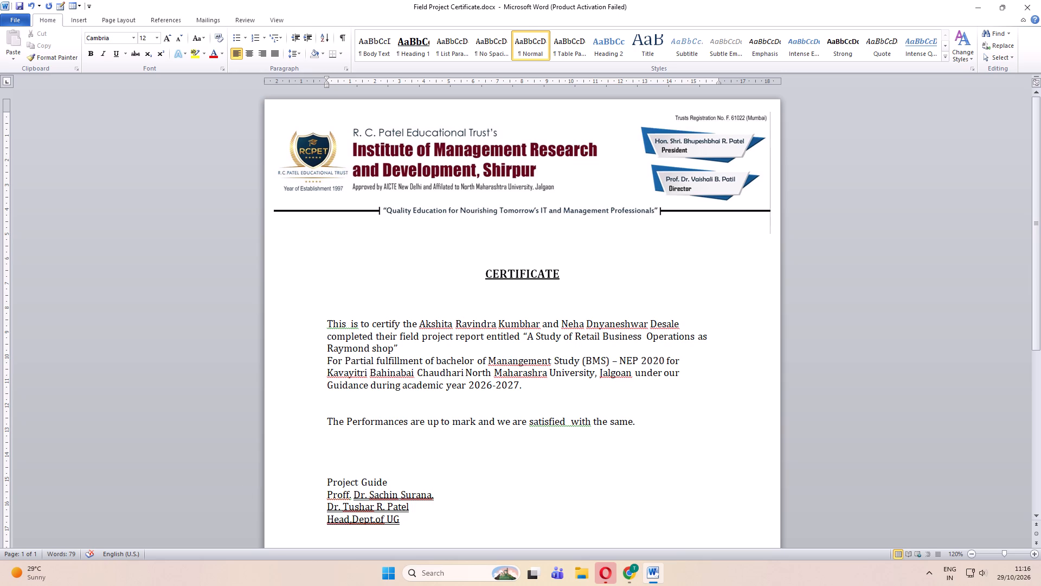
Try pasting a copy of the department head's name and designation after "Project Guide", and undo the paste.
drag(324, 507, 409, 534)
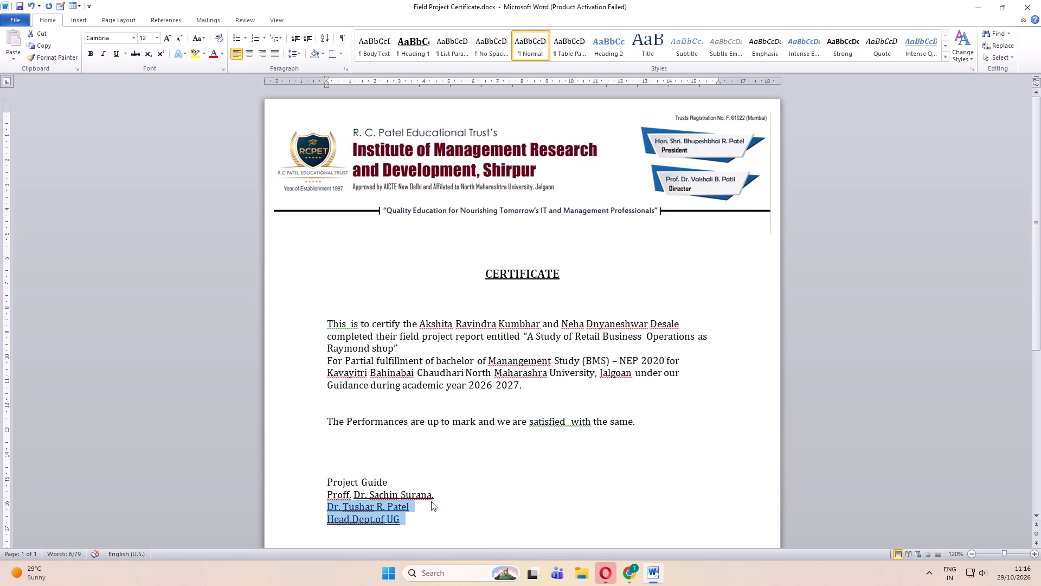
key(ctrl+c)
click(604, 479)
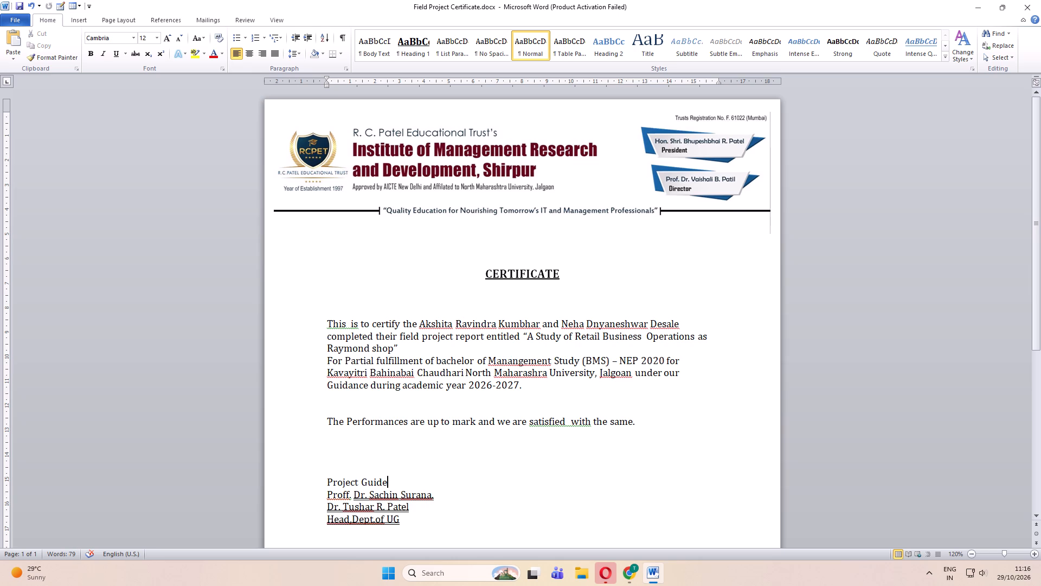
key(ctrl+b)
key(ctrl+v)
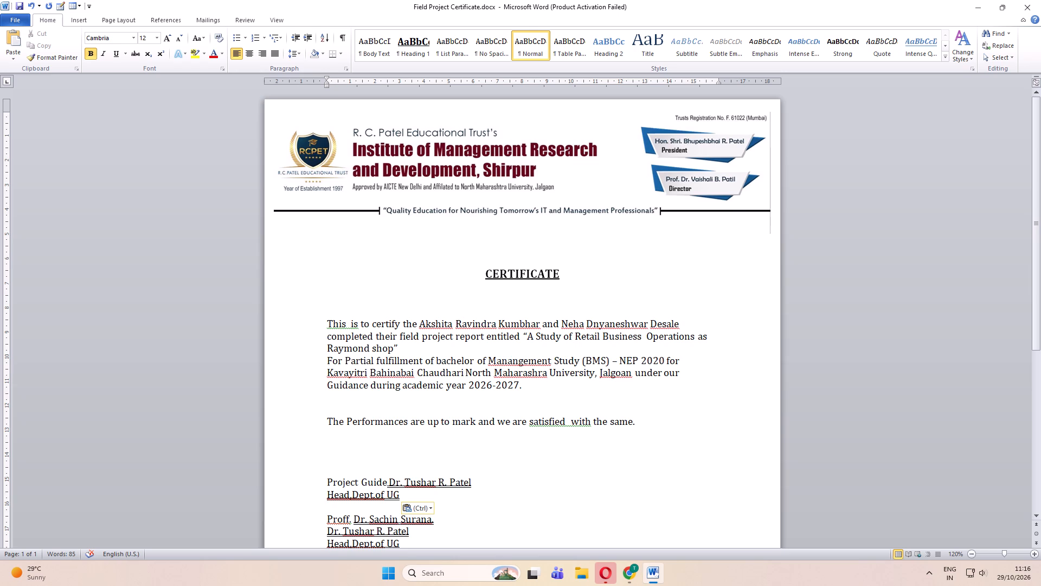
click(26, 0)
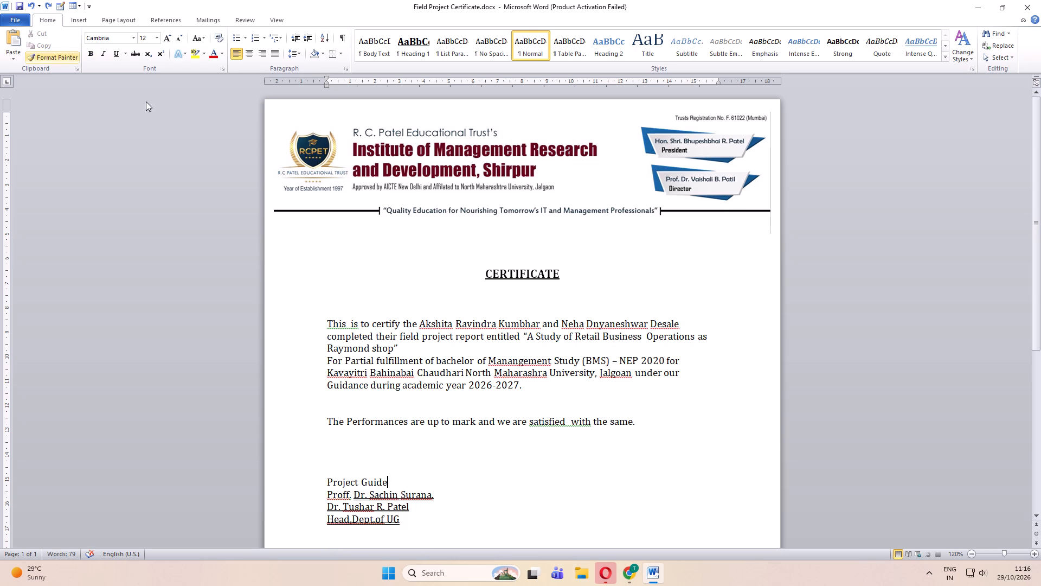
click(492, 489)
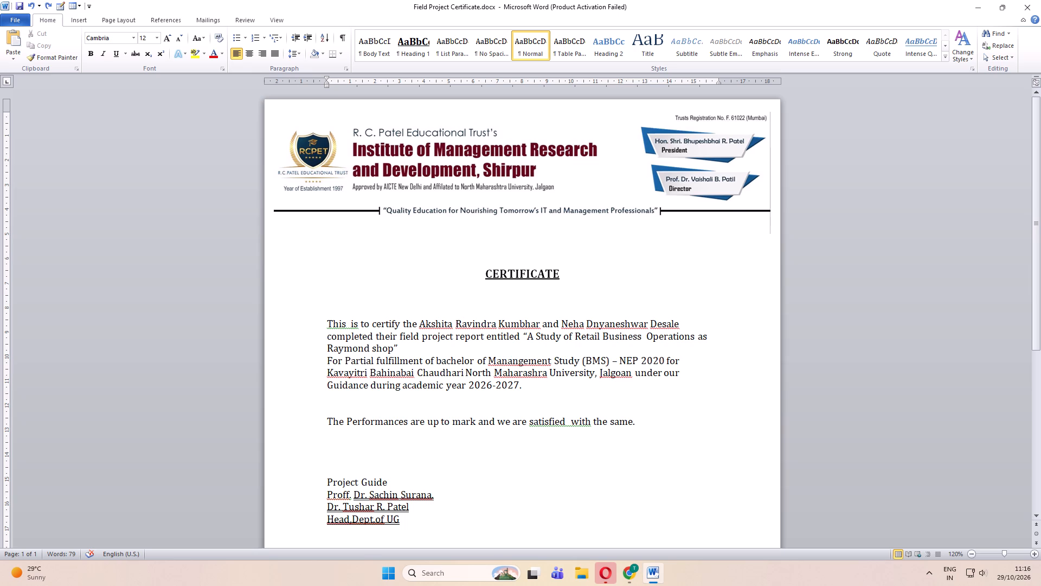
Set the first-line indent of the department head's name and designation lines to about 12 cm.
drag(324, 511, 412, 529)
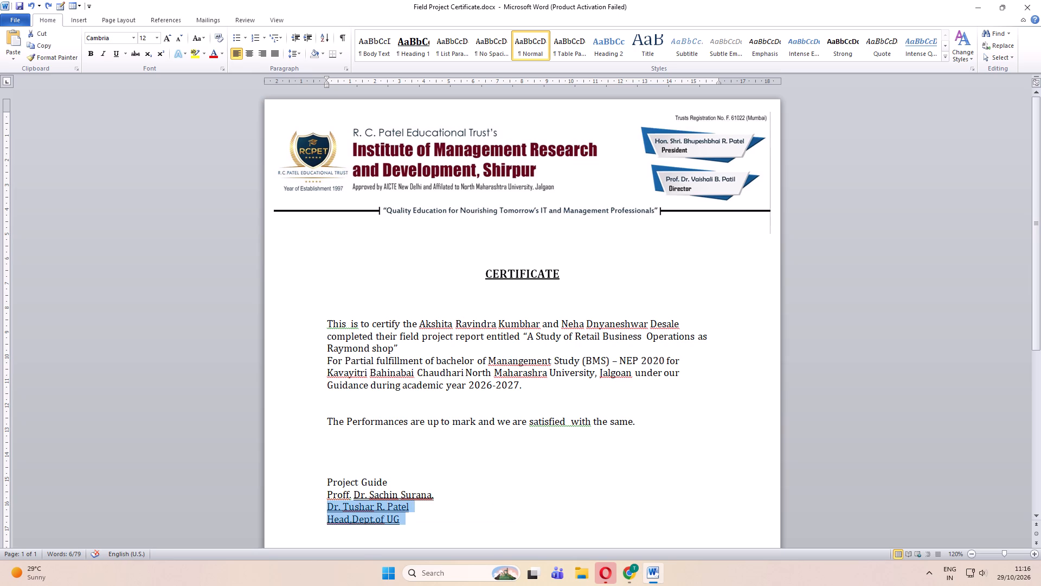
drag(326, 79, 330, 79)
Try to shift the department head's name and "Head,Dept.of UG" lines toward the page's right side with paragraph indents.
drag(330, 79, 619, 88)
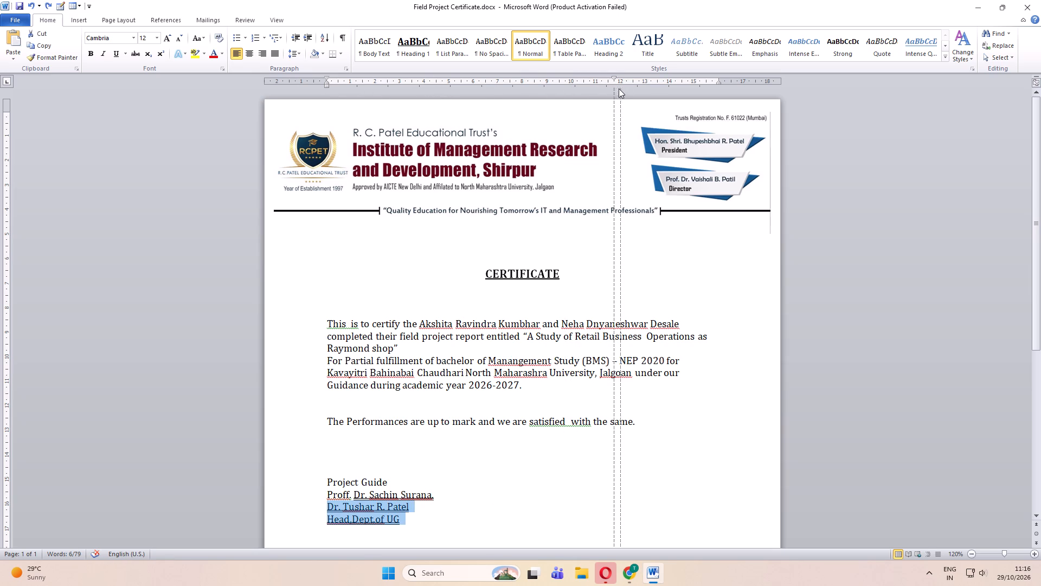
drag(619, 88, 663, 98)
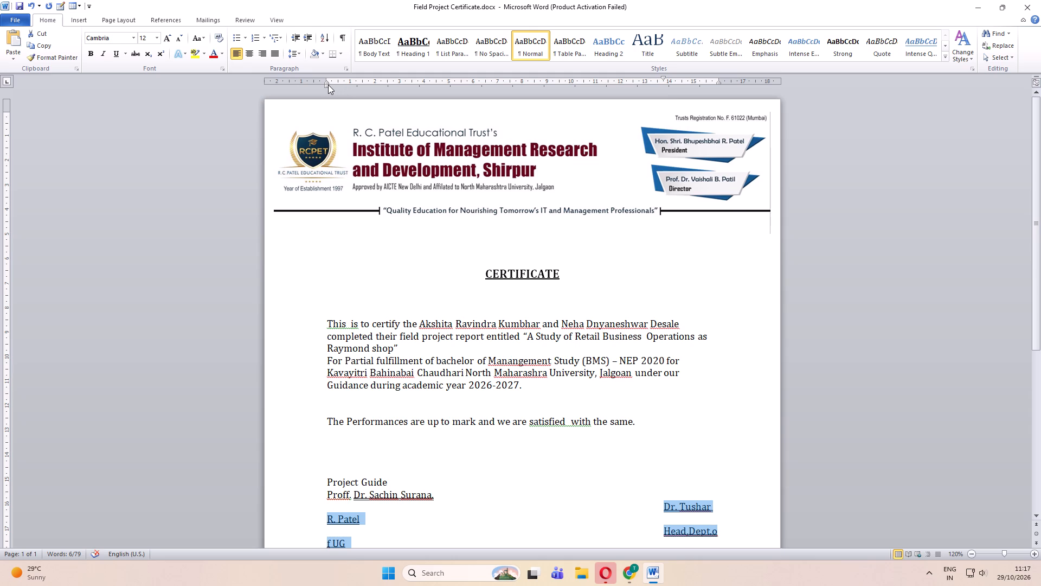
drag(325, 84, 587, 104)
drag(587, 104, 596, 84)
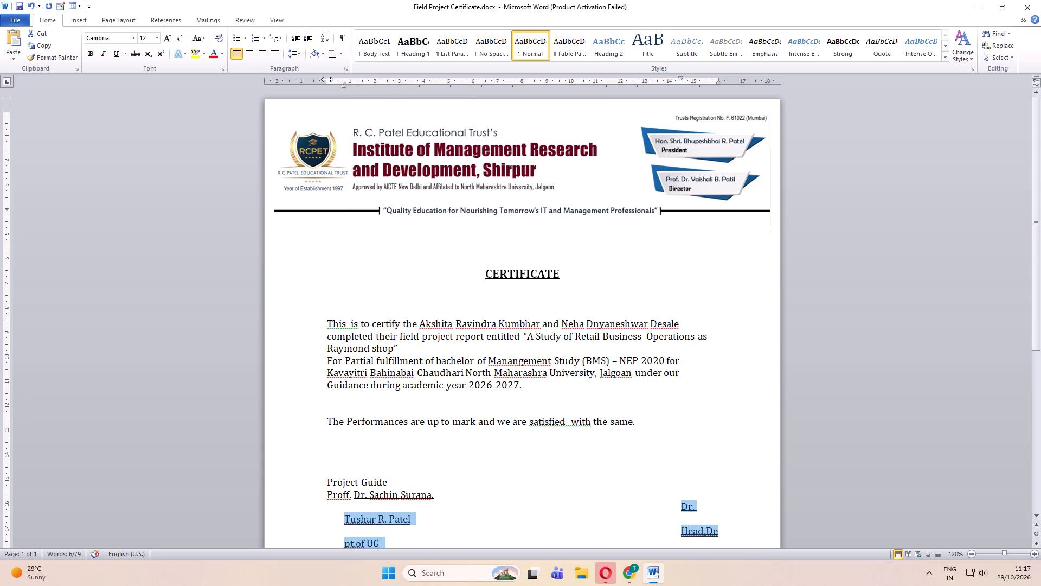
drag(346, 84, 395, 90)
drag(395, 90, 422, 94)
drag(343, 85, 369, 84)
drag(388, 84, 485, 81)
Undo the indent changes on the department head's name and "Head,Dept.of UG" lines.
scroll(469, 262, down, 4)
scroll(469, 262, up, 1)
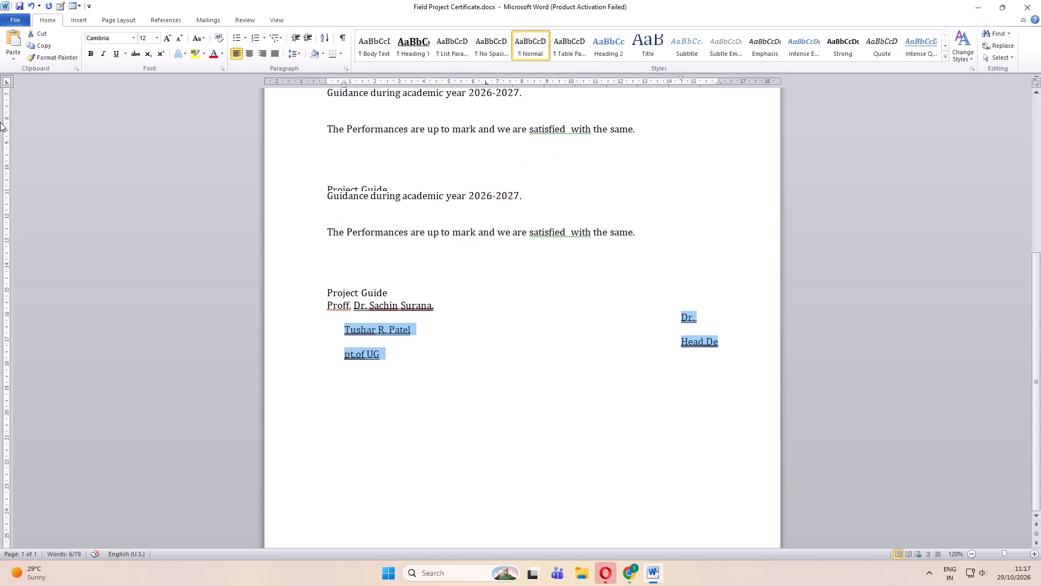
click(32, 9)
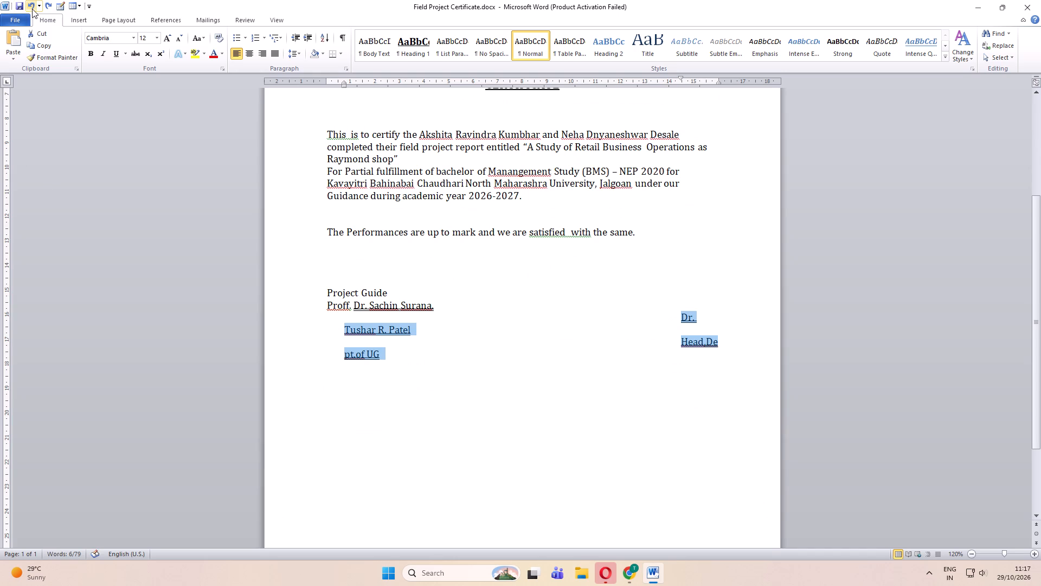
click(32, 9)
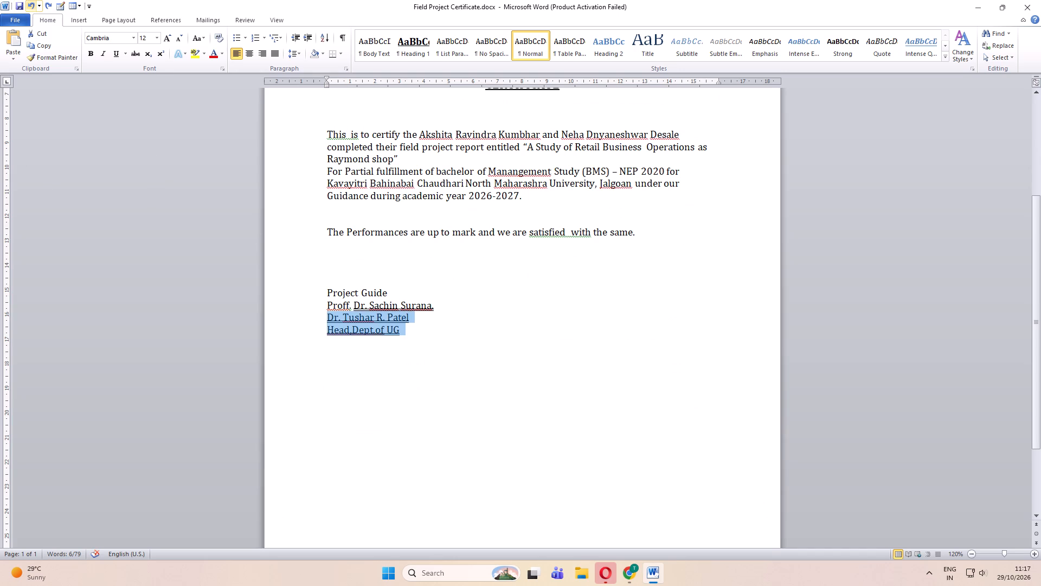
Delete the department head's name line and the "Head,Dept.of UG" line below the project guide's name.
click(426, 429)
drag(323, 316, 430, 337)
click(444, 374)
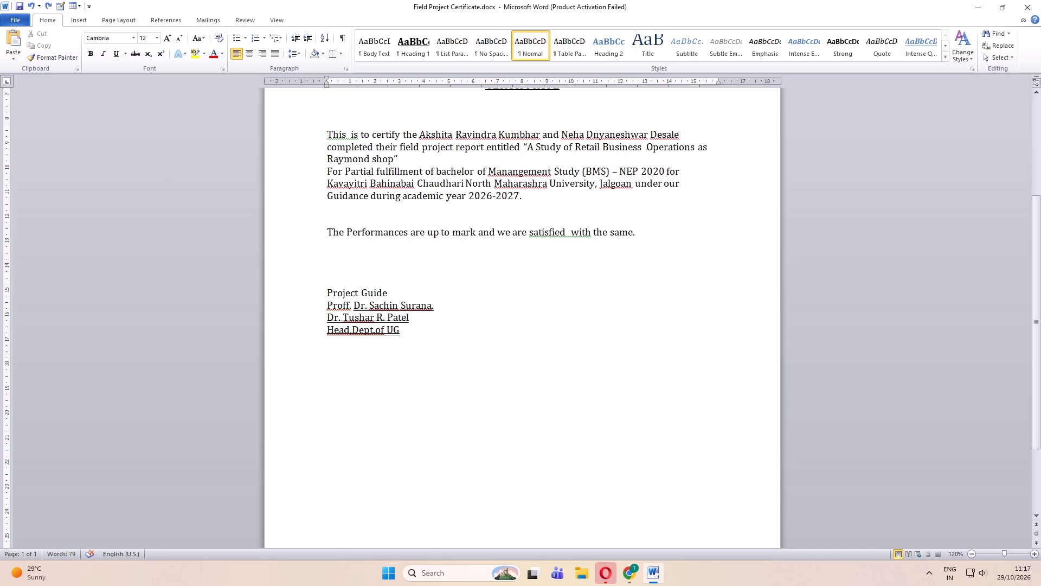
drag(322, 316, 388, 336)
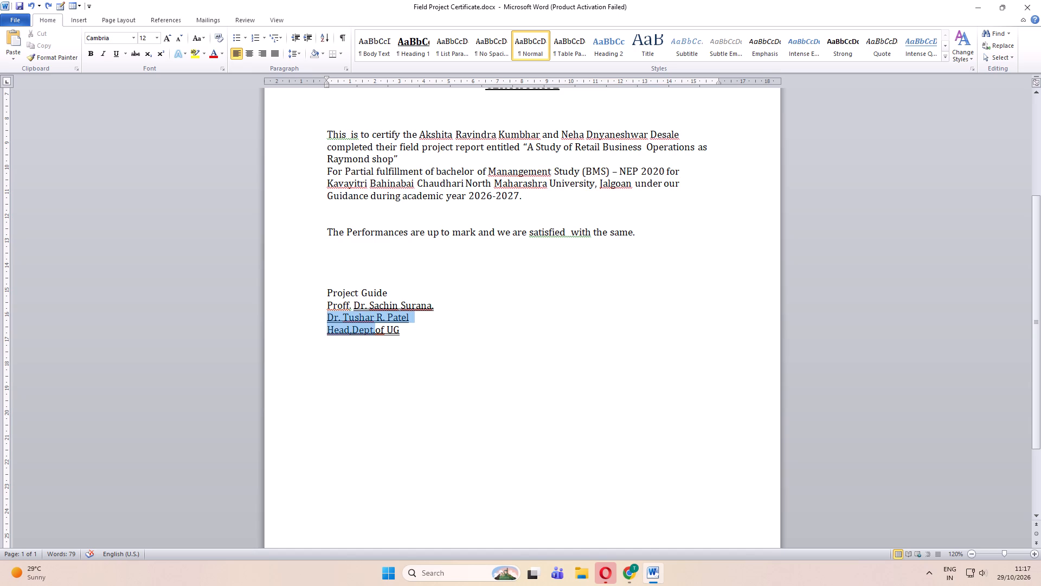
drag(388, 336, 412, 343)
key(BackSpace)
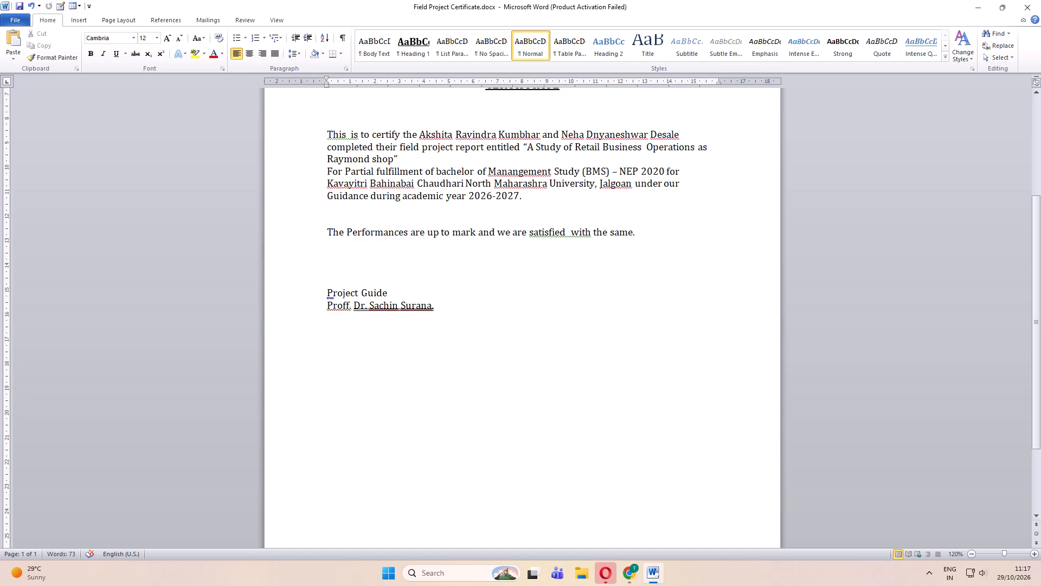
Insert a long run of spaces after "Project Guide" so the line's insertion point reaches toward the page's right margin.
click(401, 290)
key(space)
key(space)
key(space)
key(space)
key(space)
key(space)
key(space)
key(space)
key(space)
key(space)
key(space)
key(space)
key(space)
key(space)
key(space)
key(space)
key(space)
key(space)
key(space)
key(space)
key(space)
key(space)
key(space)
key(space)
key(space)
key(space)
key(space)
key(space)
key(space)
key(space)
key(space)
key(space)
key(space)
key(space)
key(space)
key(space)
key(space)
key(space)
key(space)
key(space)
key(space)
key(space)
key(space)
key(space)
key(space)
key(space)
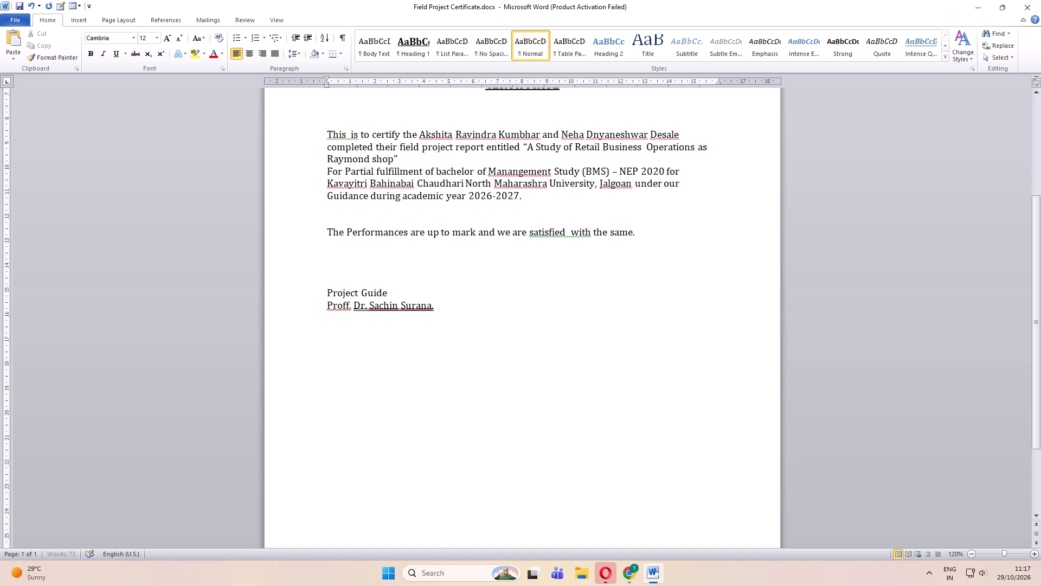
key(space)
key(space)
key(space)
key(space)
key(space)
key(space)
Enter the department head's full name with the title "Dr." on the "Project Guide" line and start a new line beneath.
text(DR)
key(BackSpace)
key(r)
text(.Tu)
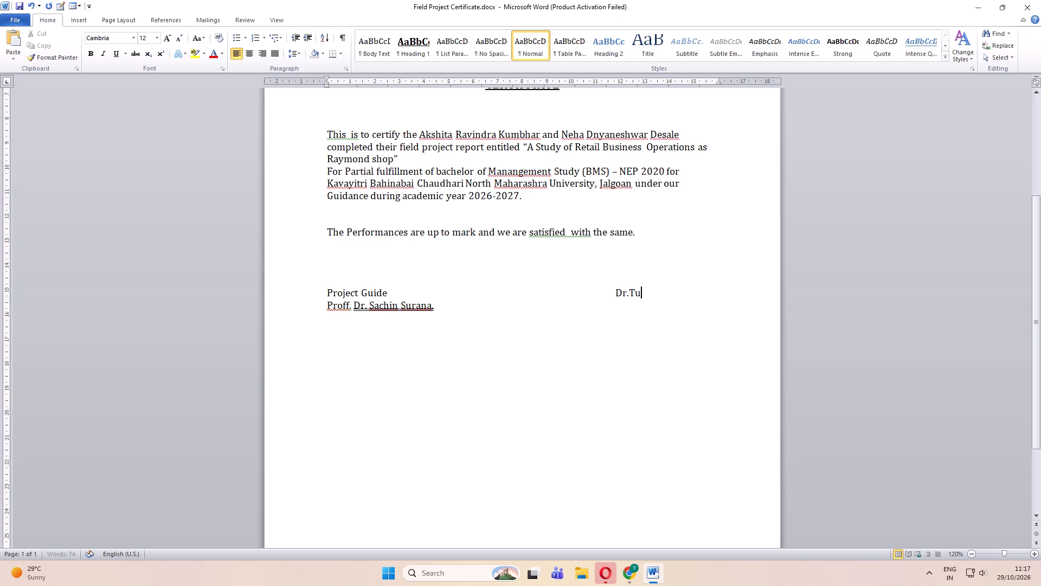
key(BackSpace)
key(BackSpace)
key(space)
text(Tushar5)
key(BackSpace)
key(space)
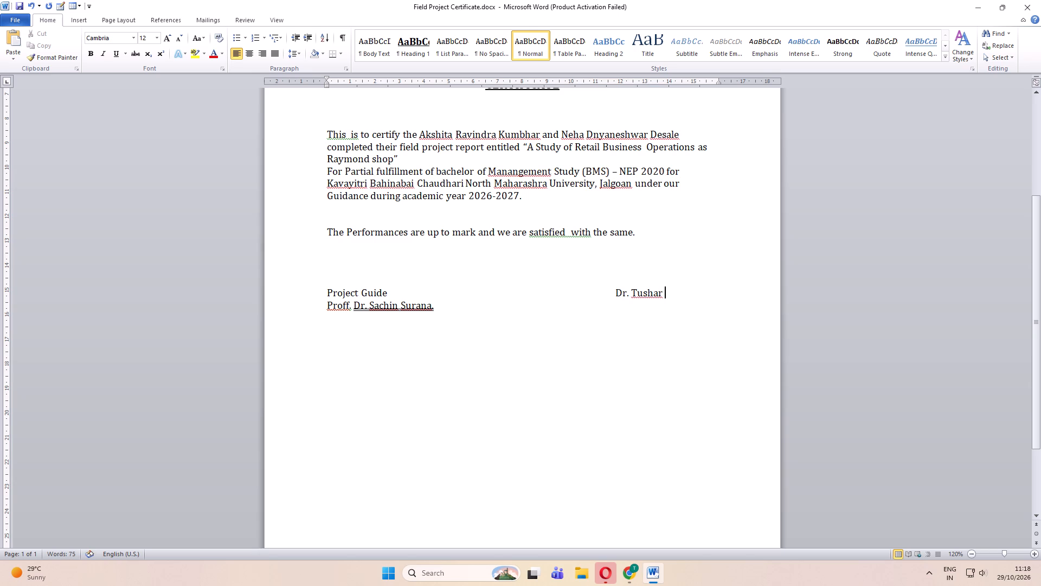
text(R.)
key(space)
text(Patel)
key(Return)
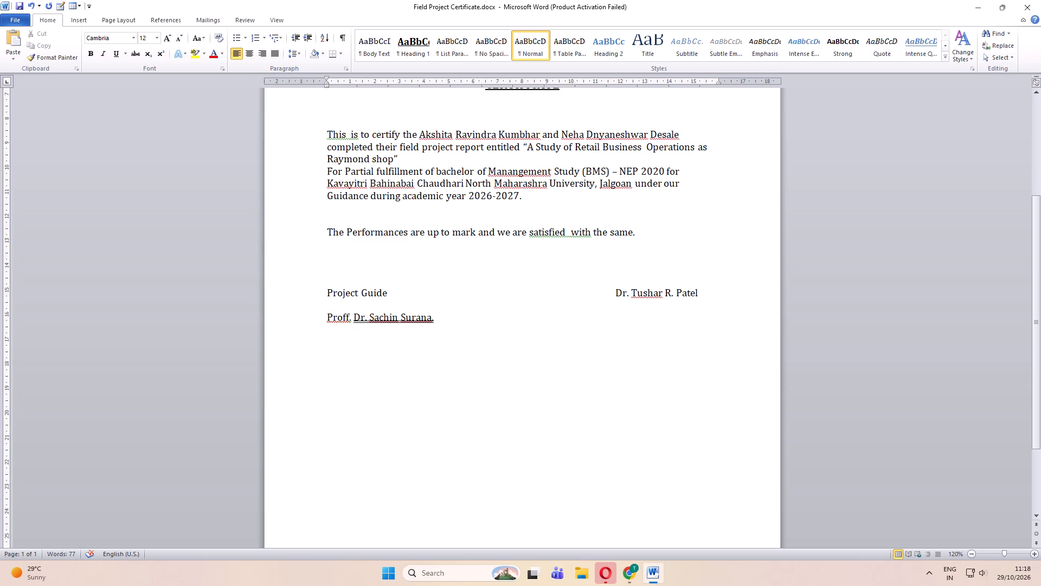
Pad the new line under "Project Guide" with spaces until the insertion point sits beneath the department head's name.
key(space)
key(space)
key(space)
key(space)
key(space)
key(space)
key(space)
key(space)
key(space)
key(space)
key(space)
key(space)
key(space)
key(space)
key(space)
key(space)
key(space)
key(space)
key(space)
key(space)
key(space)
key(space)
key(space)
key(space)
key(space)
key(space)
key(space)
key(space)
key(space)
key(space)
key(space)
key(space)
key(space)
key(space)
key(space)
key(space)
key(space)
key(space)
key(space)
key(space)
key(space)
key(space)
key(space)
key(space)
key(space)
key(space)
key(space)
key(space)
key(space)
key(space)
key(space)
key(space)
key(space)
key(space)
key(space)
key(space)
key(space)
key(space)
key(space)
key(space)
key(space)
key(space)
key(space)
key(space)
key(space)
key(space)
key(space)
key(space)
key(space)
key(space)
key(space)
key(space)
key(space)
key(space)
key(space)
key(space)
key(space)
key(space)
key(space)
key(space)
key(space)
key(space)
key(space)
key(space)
Enter the designation "Head, Dept of UG" beneath the department head's name.
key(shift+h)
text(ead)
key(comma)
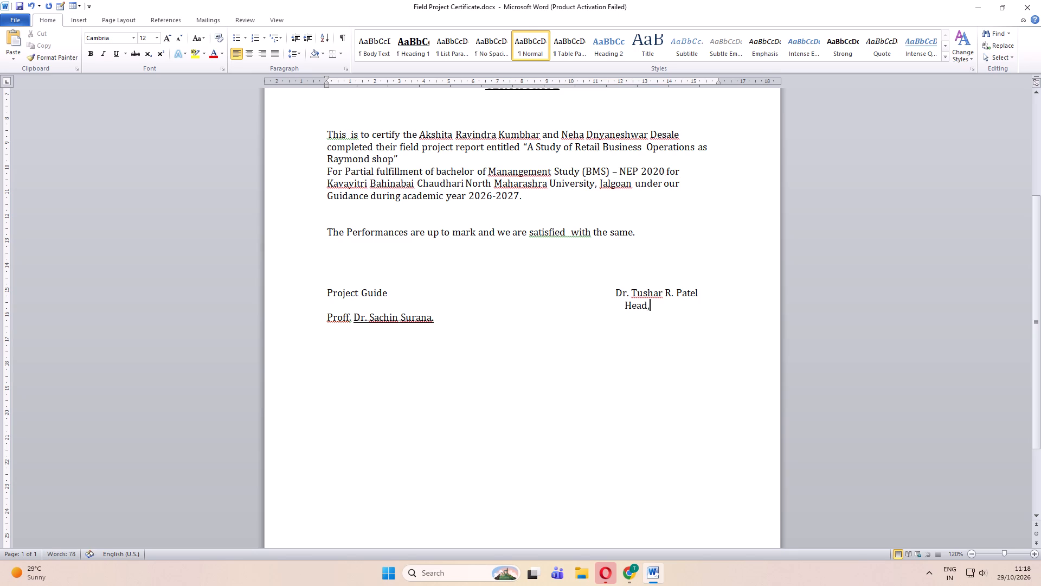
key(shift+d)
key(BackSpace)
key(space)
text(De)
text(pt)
Complete the title under the department head's name with "of UG" so it reads "Head, Dept of UG".
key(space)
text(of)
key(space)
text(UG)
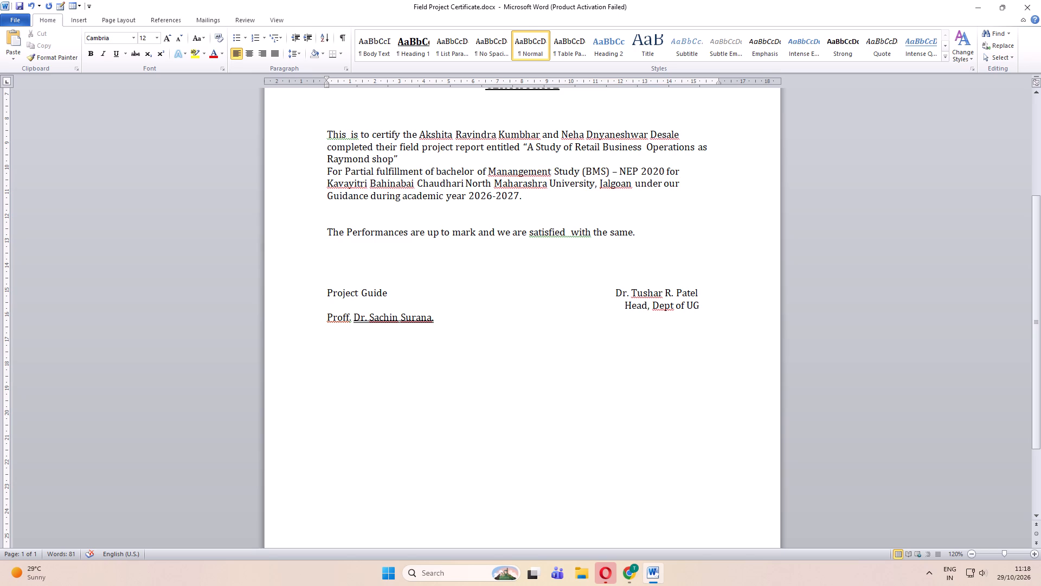
Remove the slight indent at the start of the project guide's name line.
click(322, 317)
key(BackSpace)
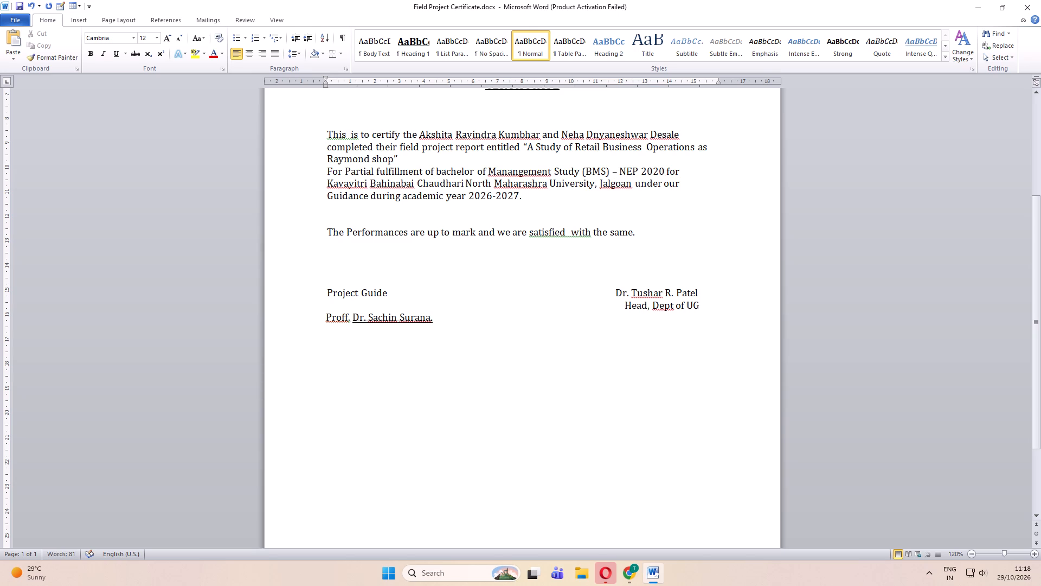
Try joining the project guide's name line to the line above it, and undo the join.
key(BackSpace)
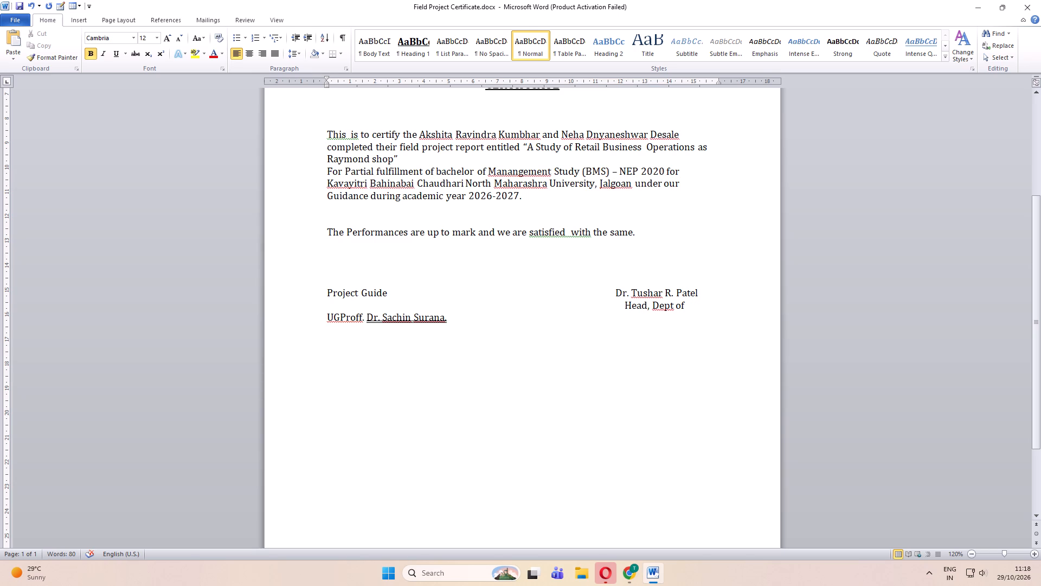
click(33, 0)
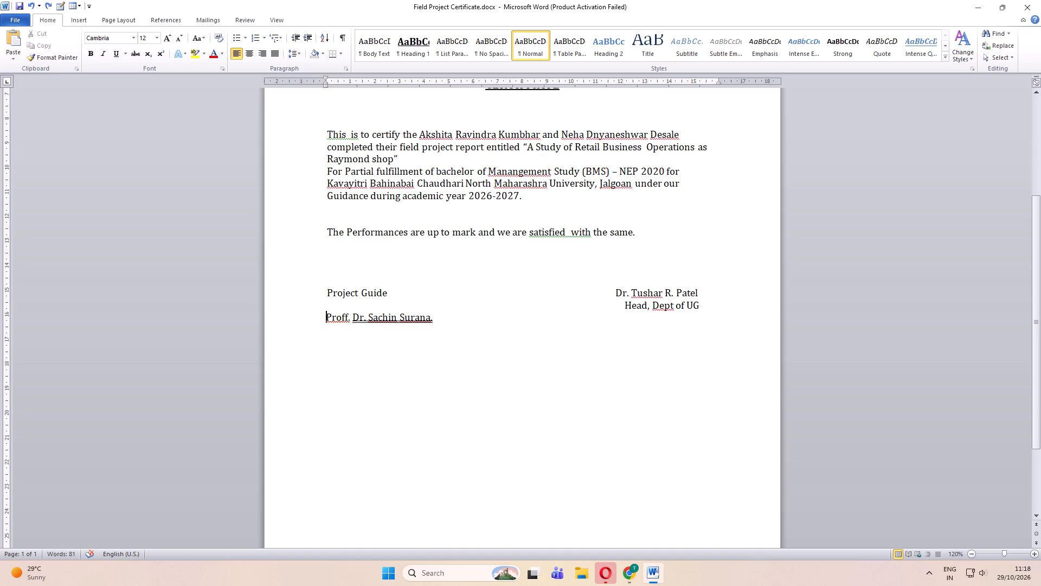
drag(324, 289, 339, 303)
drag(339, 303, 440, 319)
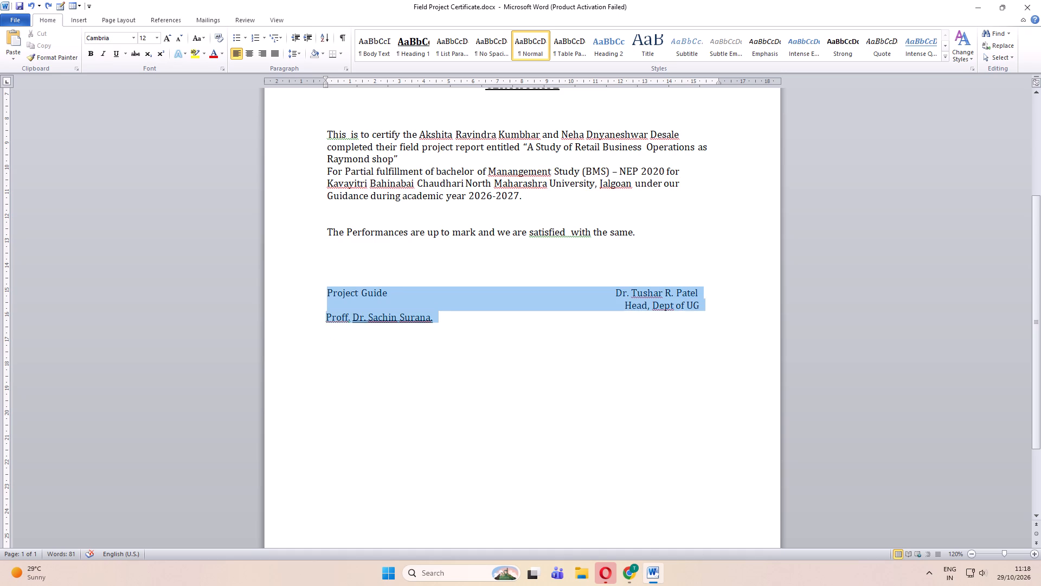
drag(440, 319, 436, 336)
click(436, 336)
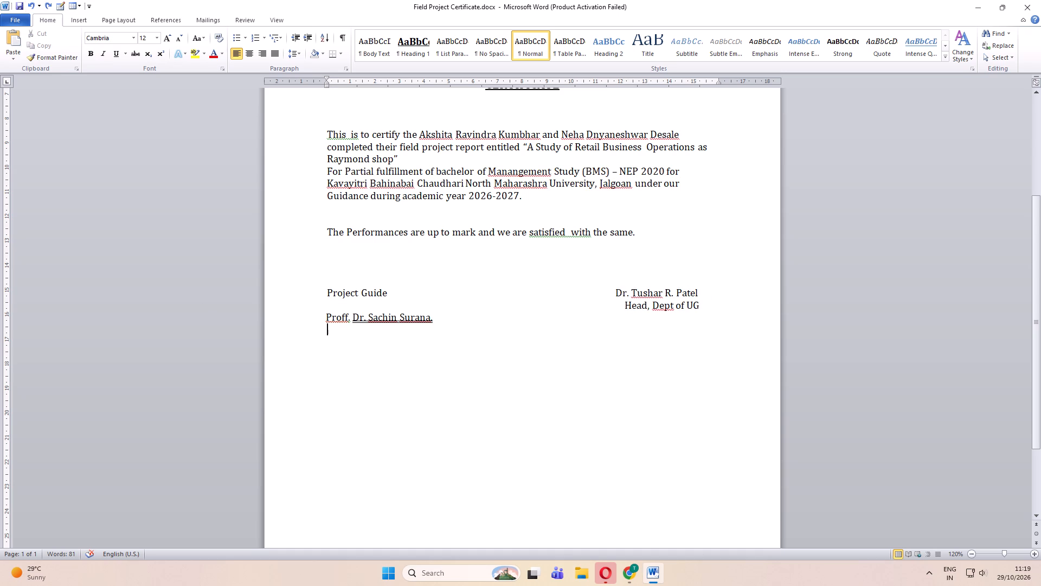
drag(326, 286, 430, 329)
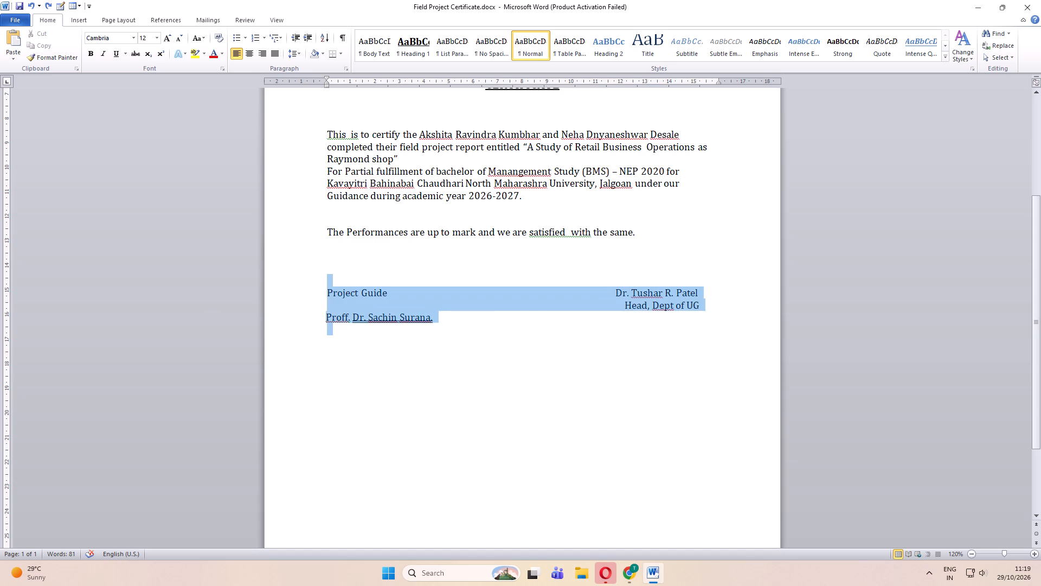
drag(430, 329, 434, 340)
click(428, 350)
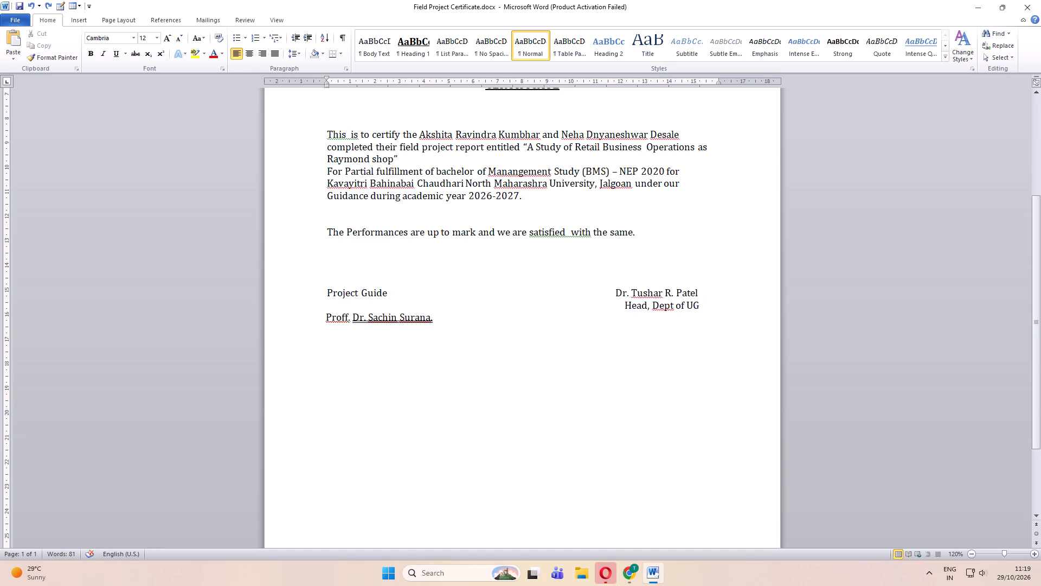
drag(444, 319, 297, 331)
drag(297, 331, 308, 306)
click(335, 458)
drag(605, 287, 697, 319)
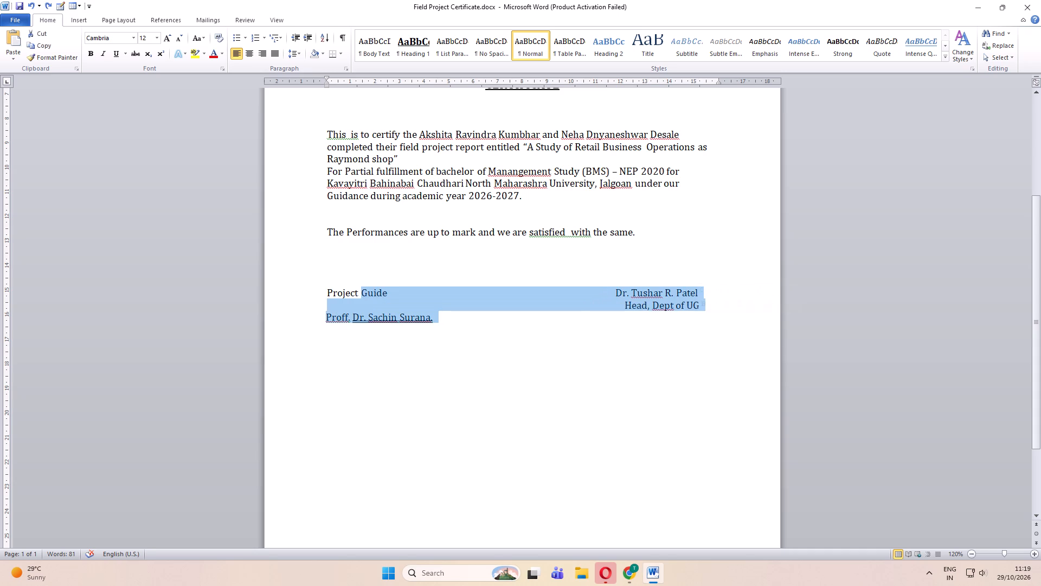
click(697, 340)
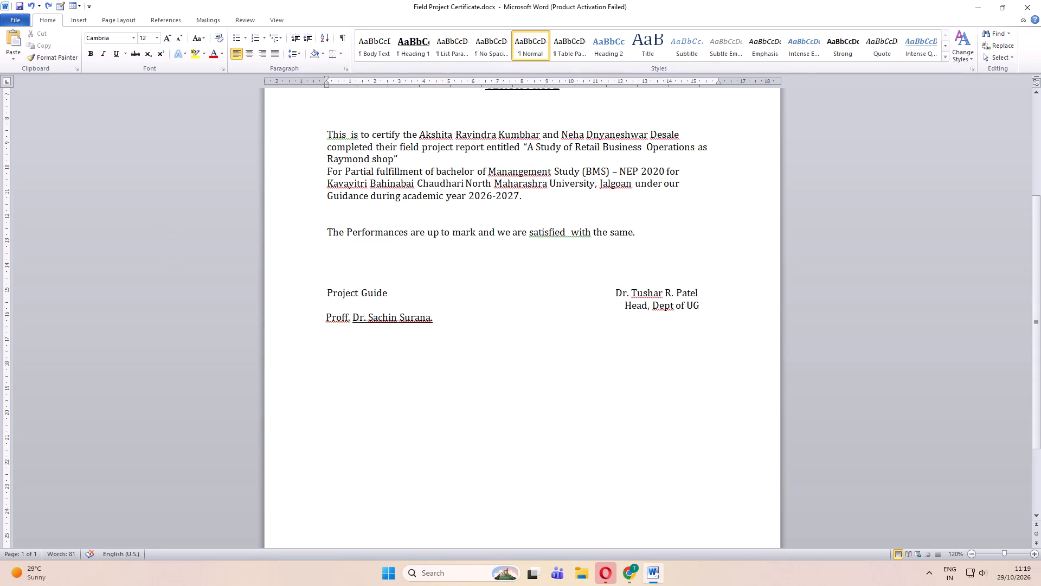
Justify the certificate's body text from "This is to certify" through "academic year 2026-2027".
scroll(412, 144, down, 3)
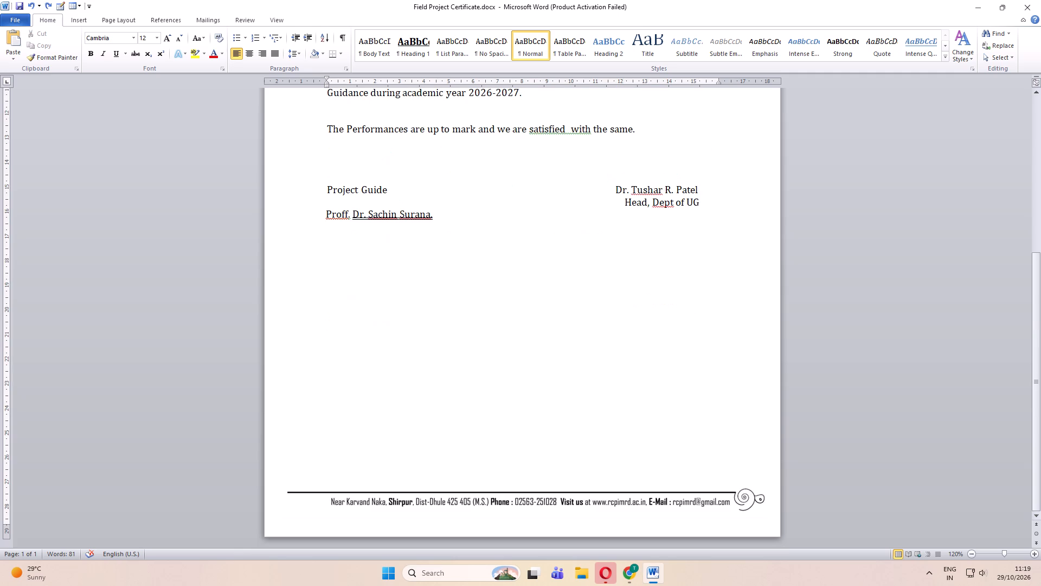
scroll(499, 312, up, 1)
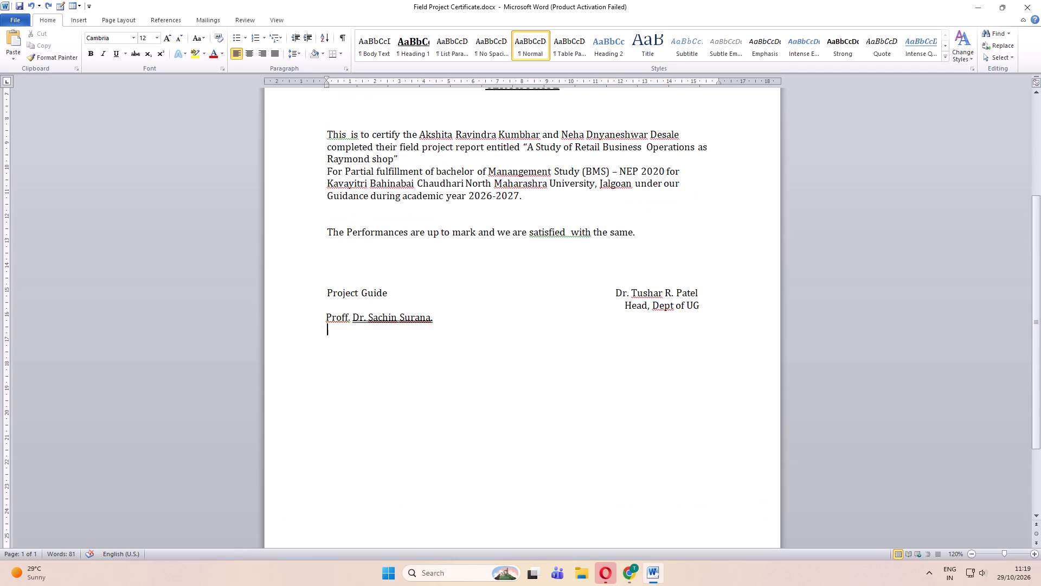
scroll(499, 312, up, 3)
scroll(499, 312, down, 2)
scroll(499, 312, up, 3)
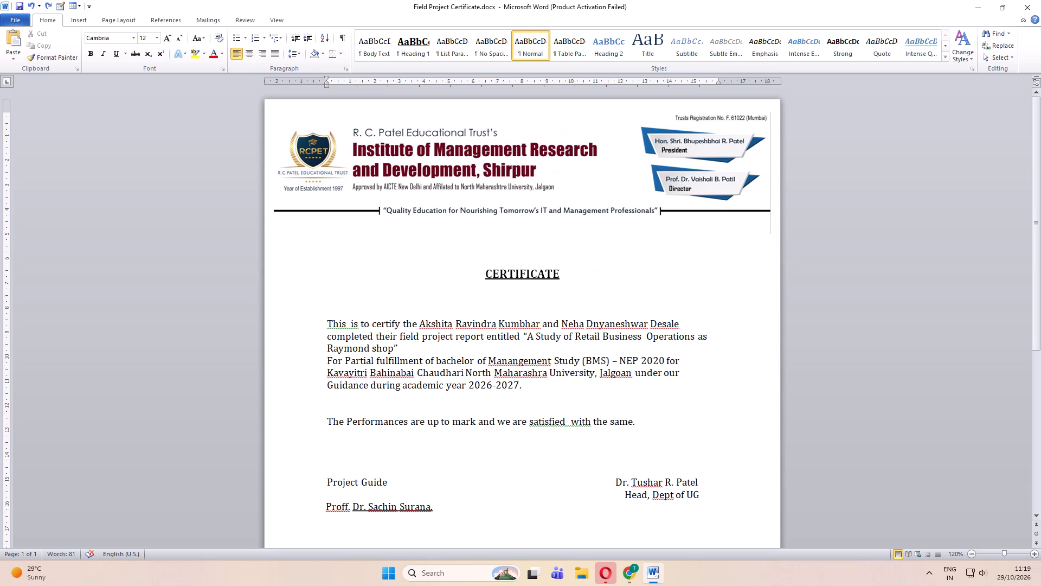
drag(325, 320, 502, 406)
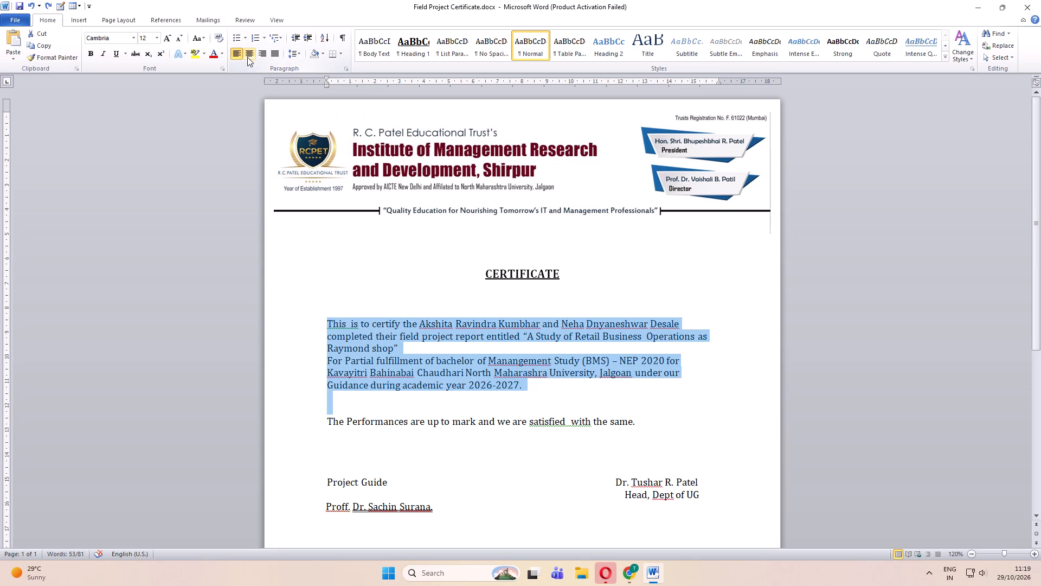
click(275, 52)
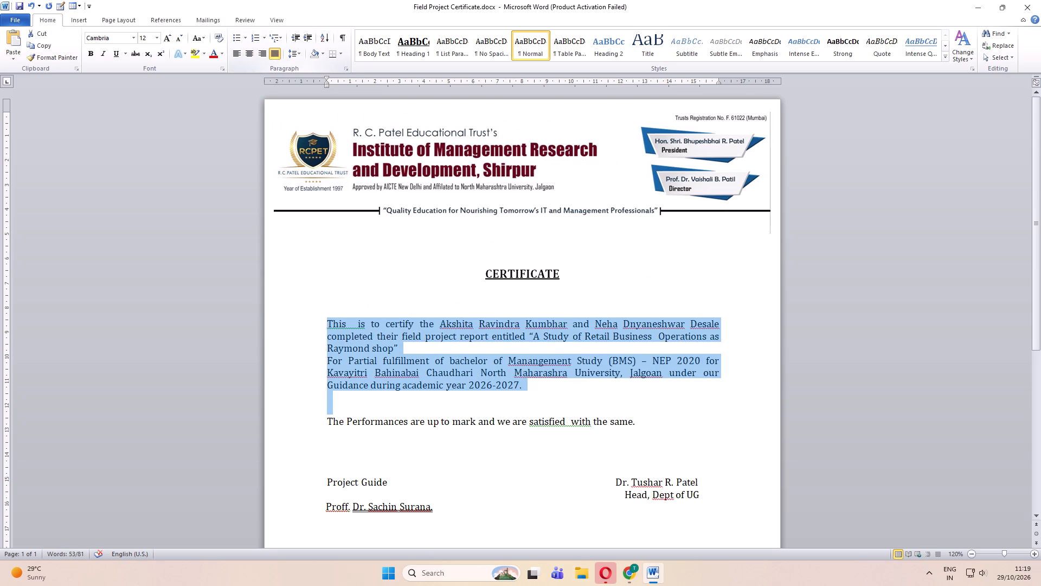
click(501, 528)
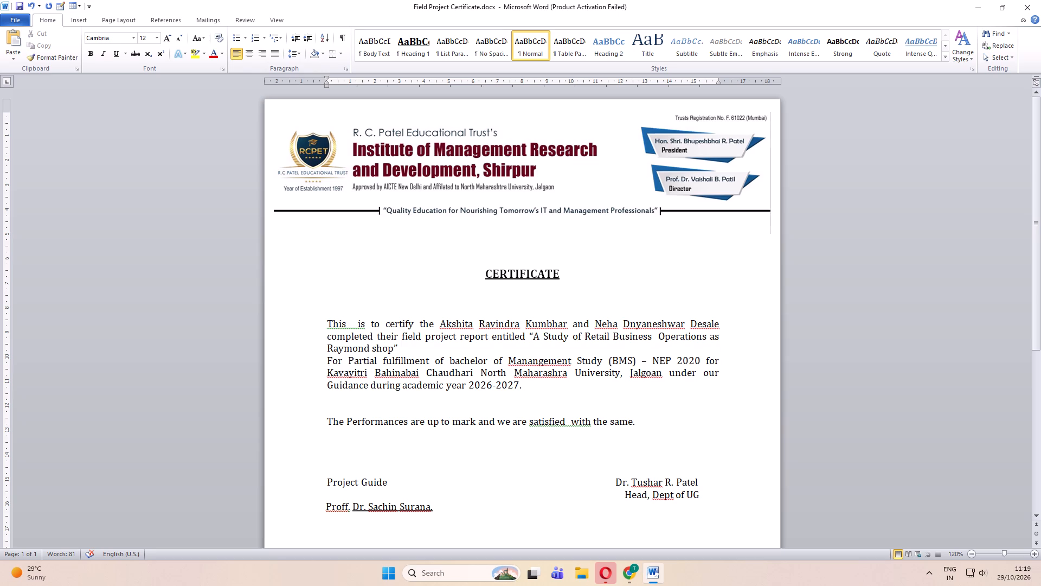
Make both students' full names bold in the opening sentence of the certificate, leaving the "and" between them regular.
drag(435, 322, 515, 330)
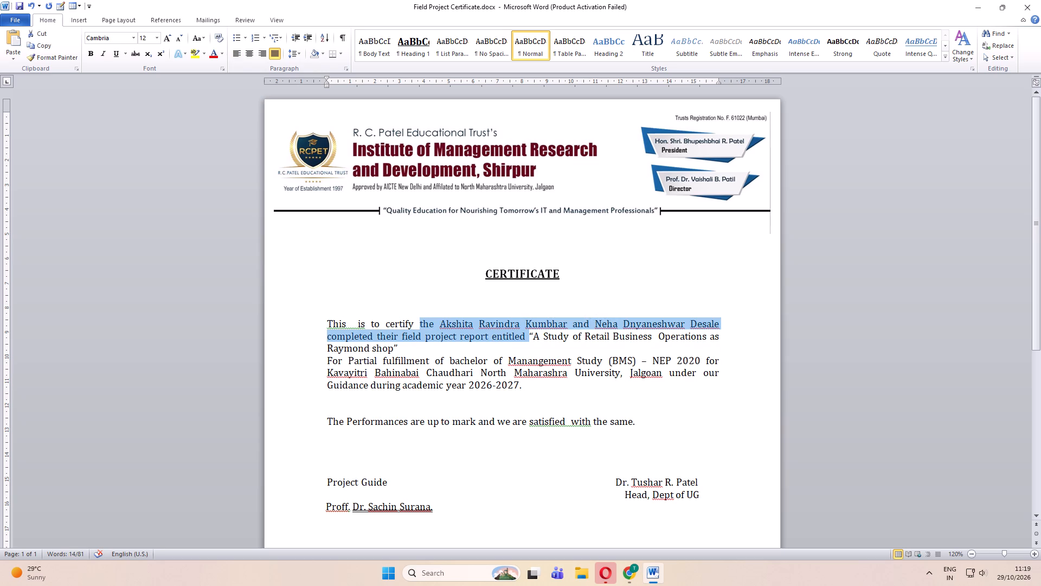
click(524, 402)
drag(436, 318, 471, 324)
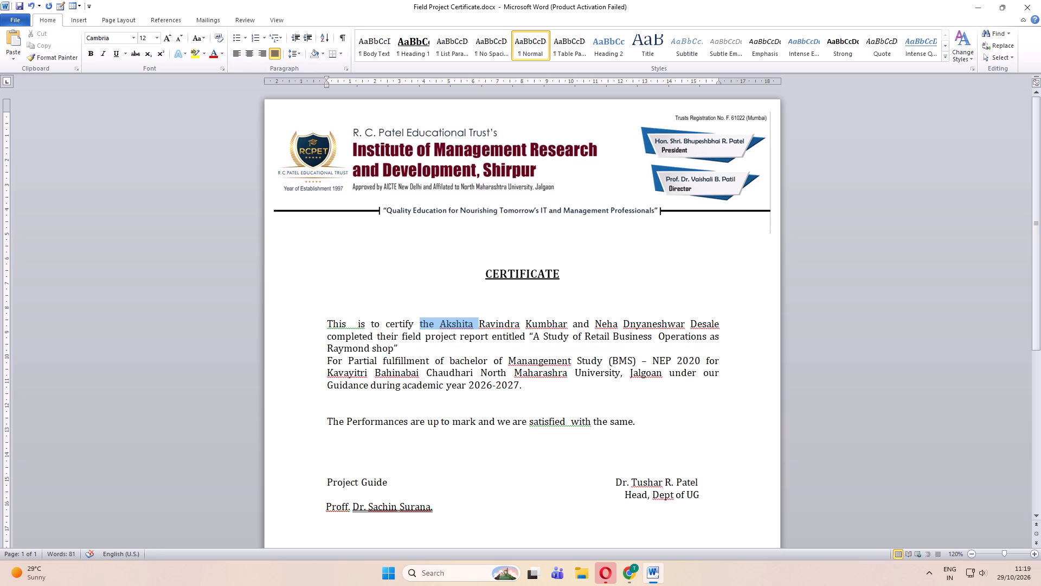
drag(471, 324, 553, 324)
click(549, 401)
drag(440, 319, 573, 326)
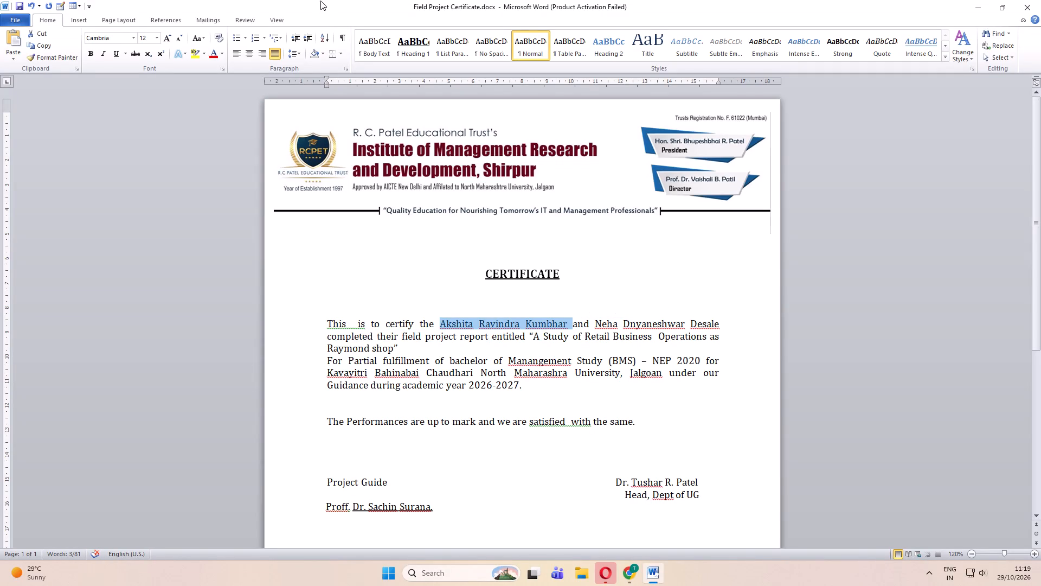
click(96, 52)
click(609, 442)
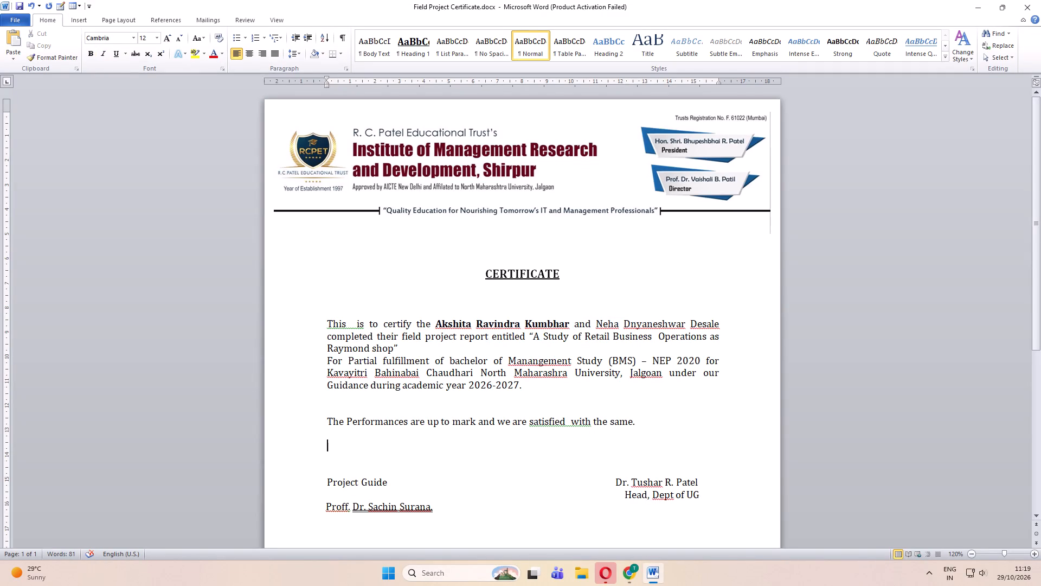
drag(594, 325, 725, 328)
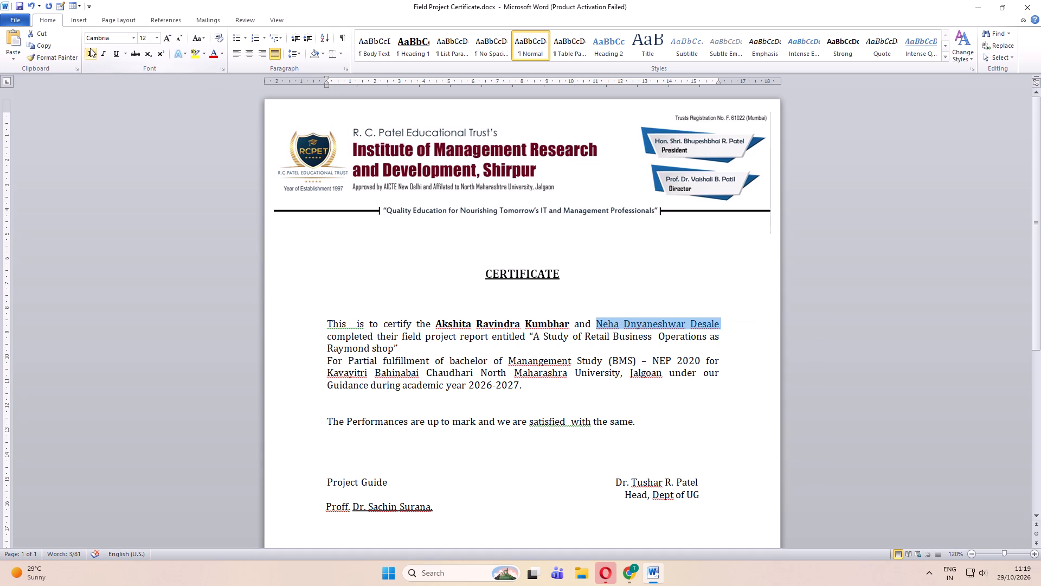
click(90, 48)
click(491, 453)
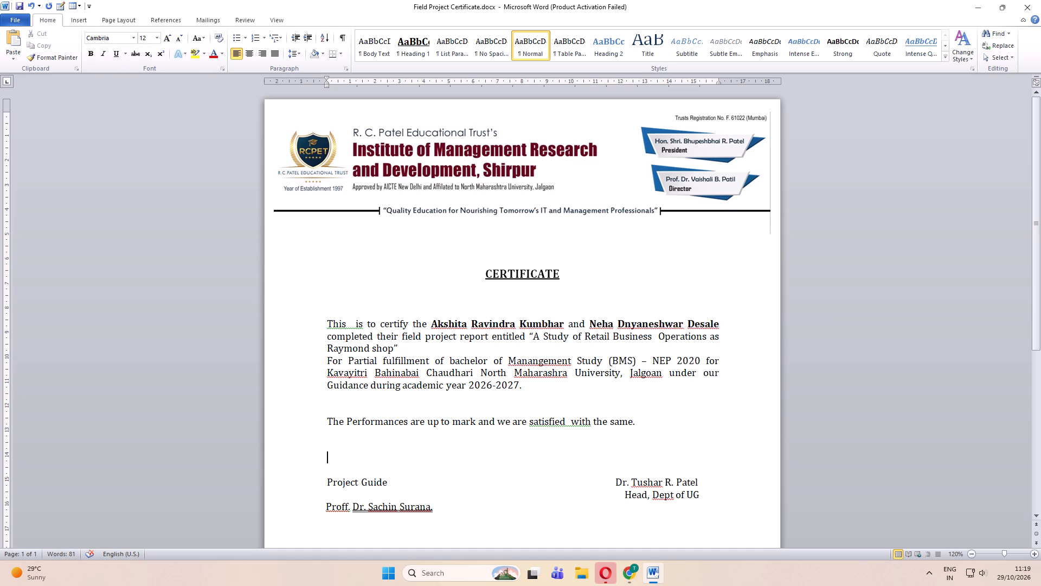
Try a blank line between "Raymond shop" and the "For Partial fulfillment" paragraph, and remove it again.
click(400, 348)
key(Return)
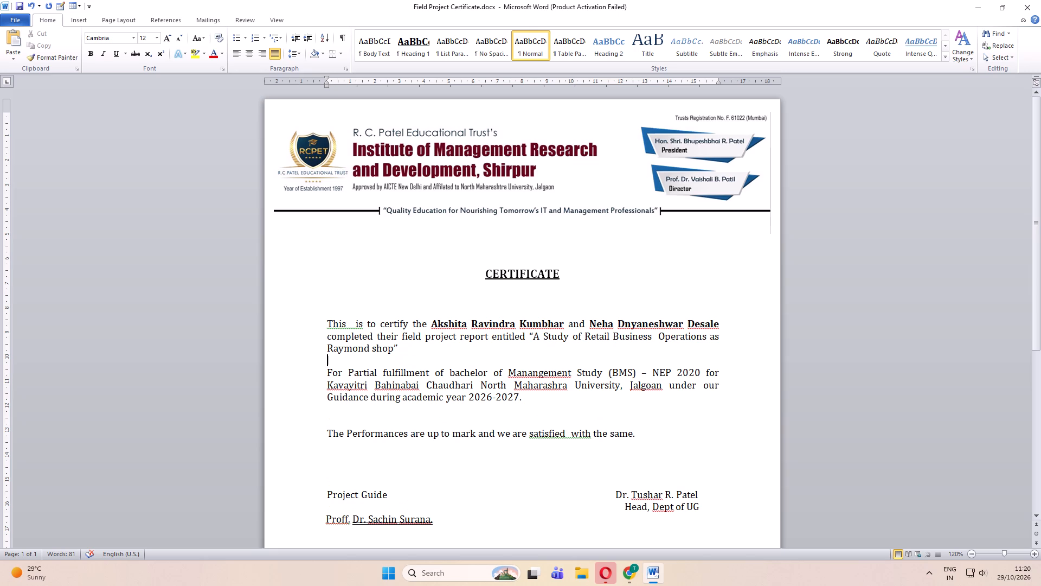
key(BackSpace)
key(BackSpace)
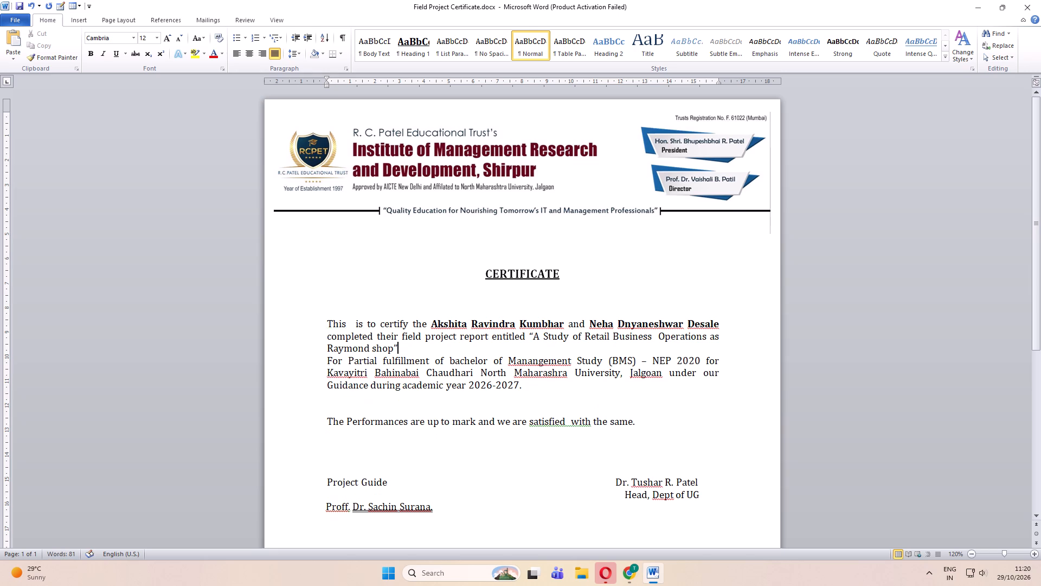
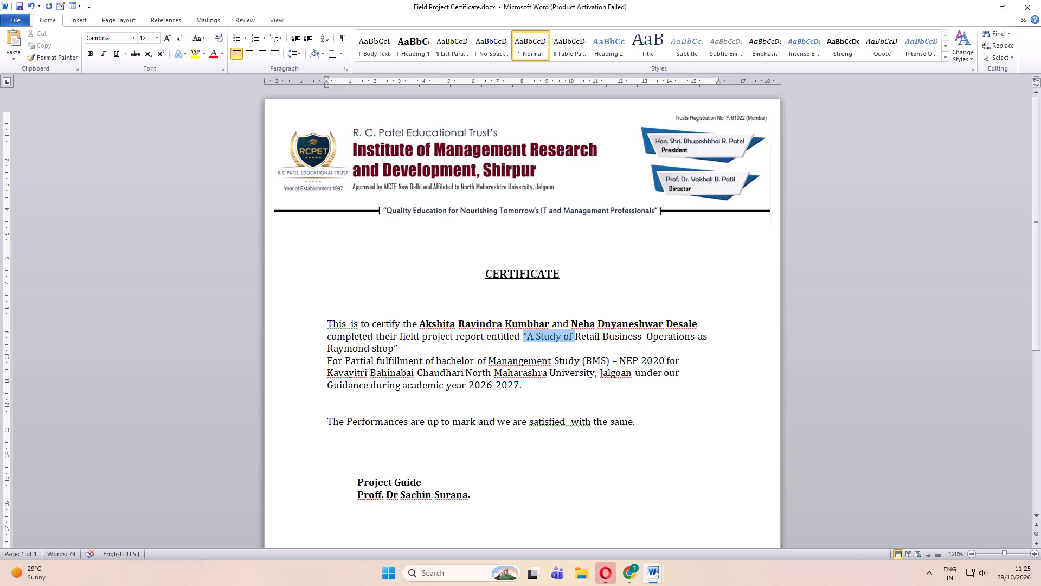
Make the quoted project title “A Study of Retail Business Operations as Raymond shop” bold and underlined.
drag(606, 339, 730, 338)
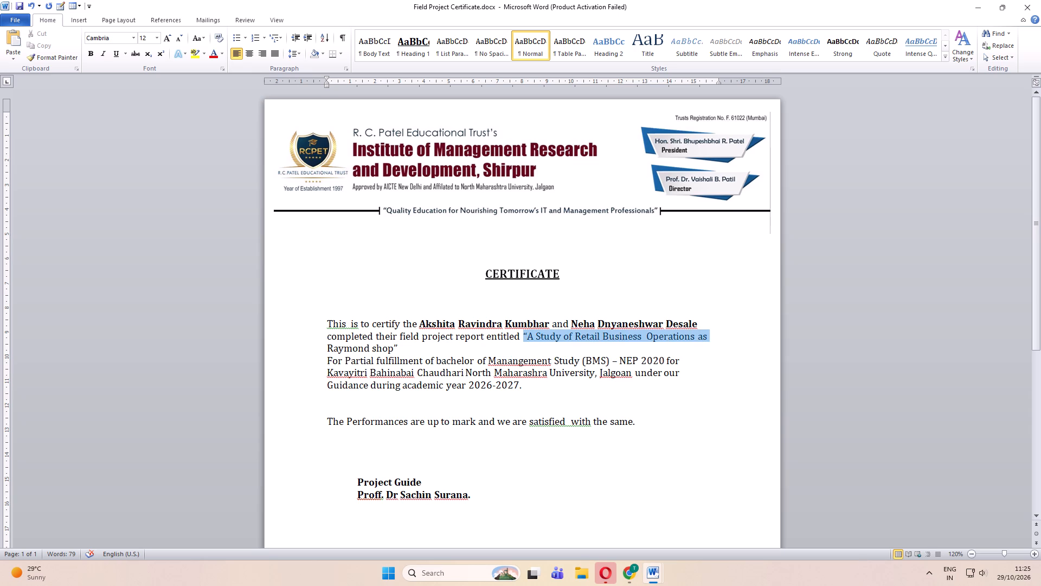
drag(730, 338, 729, 340)
drag(729, 340, 729, 350)
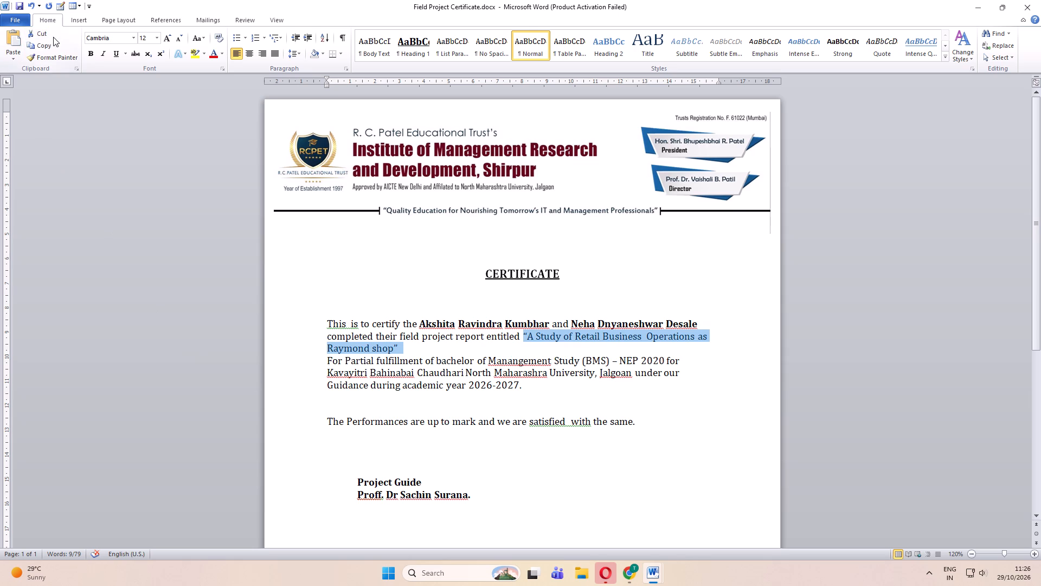
click(89, 54)
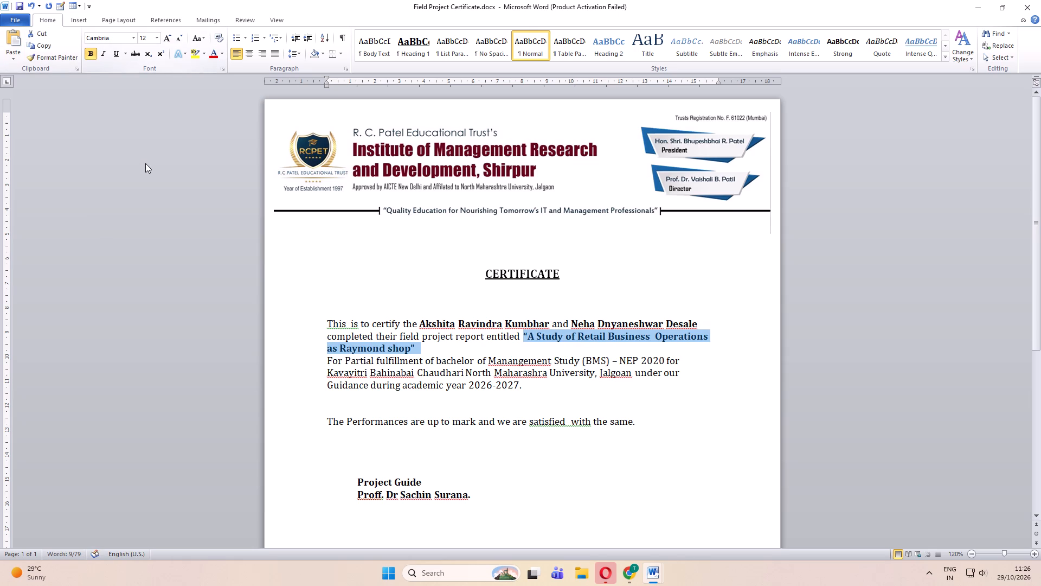
click(292, 399)
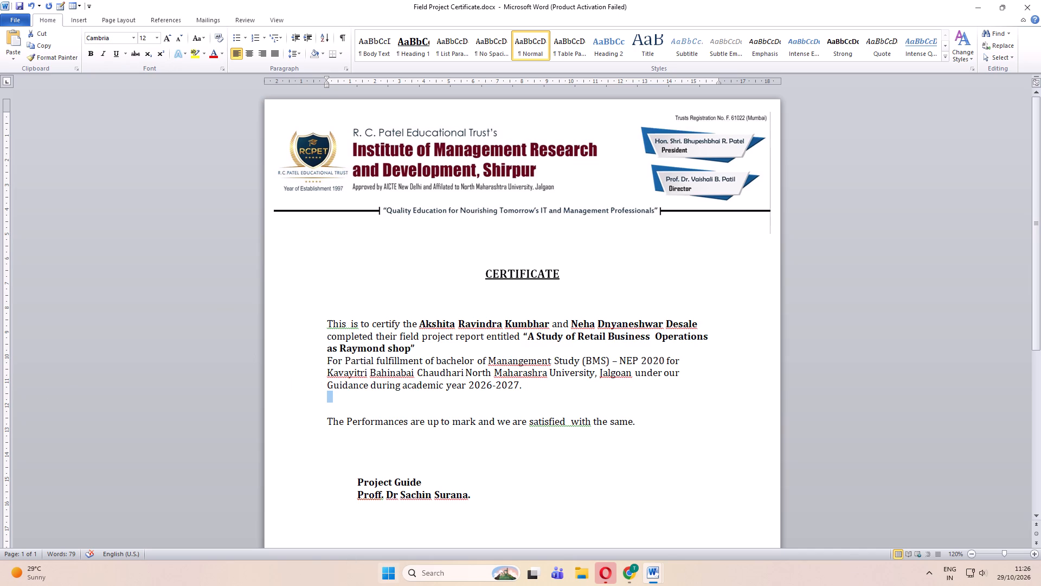
drag(522, 339, 661, 351)
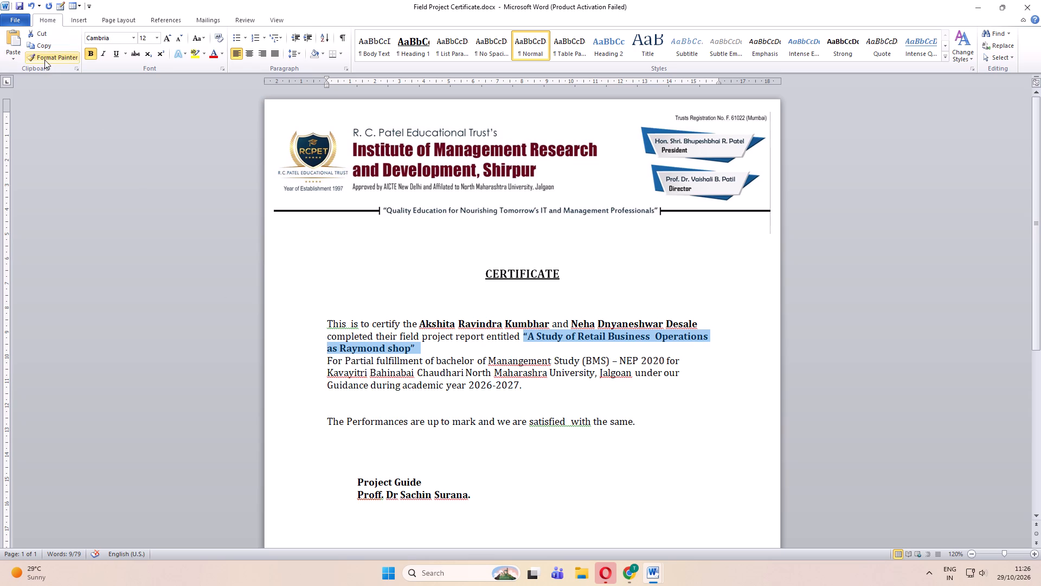
click(113, 54)
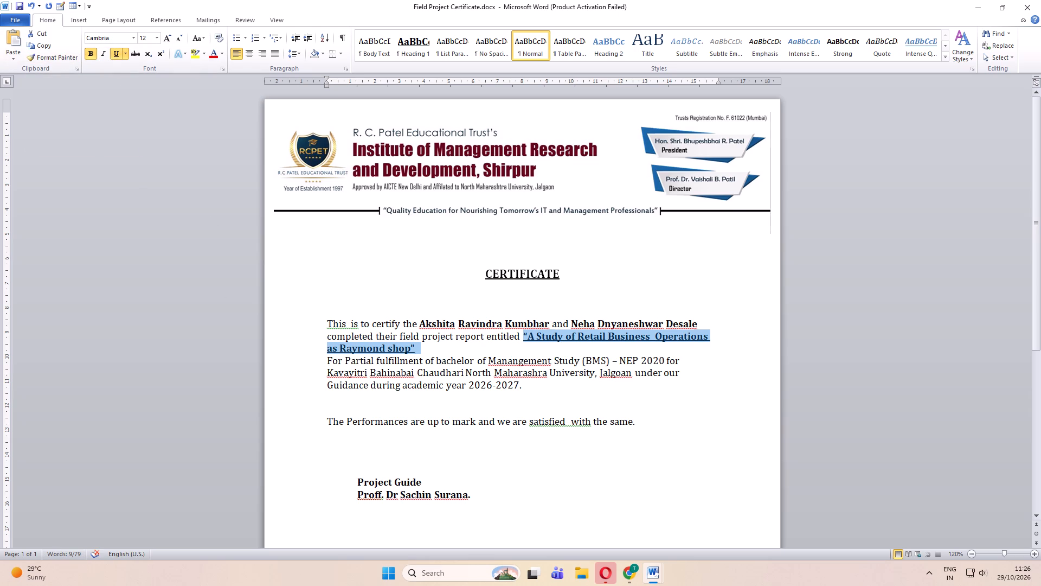
click(522, 482)
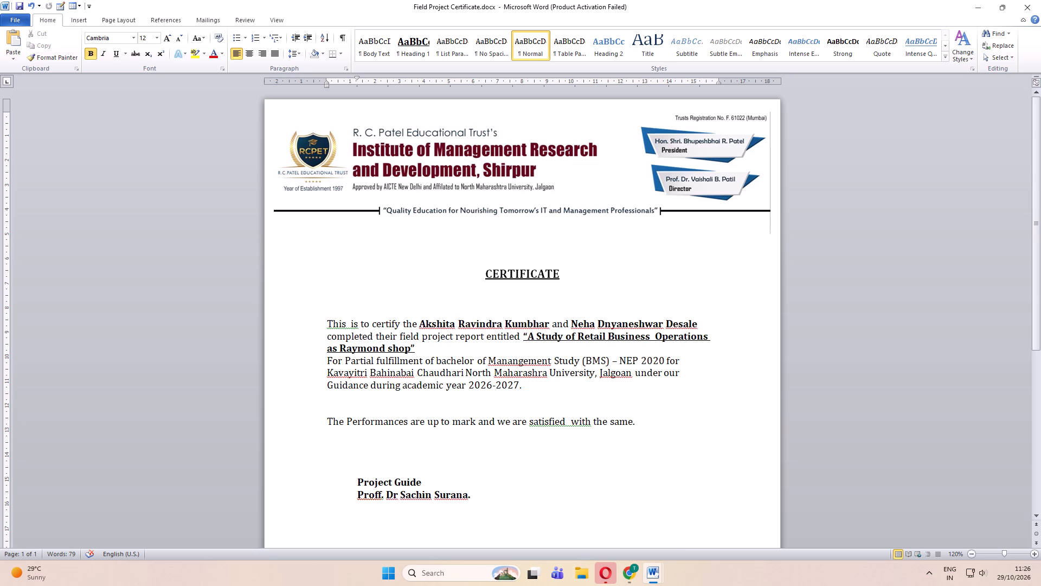
Justify the certificate's body text from "This is to certify" through the sentence "The Performances are up to mark".
drag(315, 314, 632, 433)
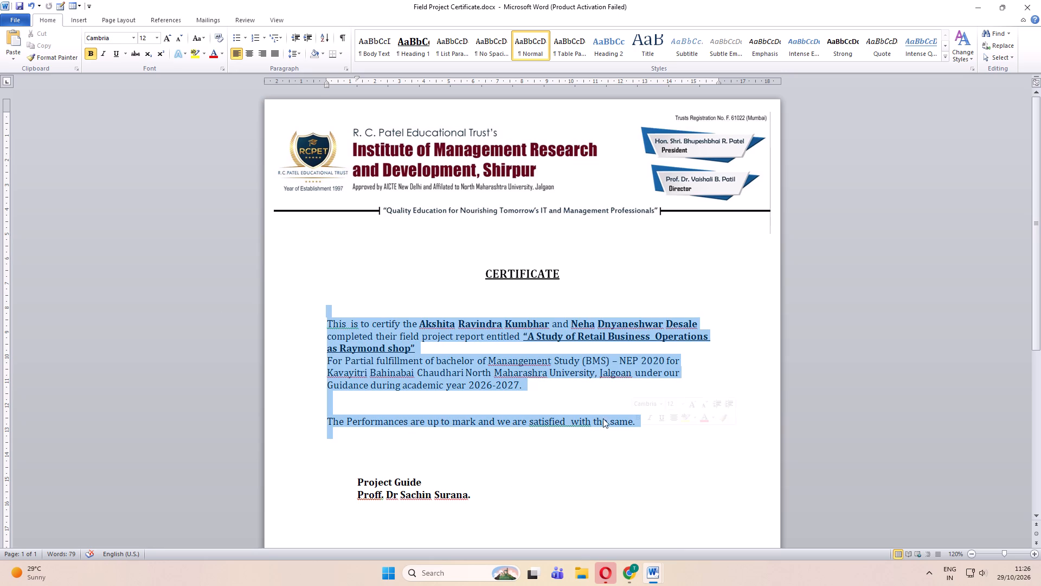
click(276, 54)
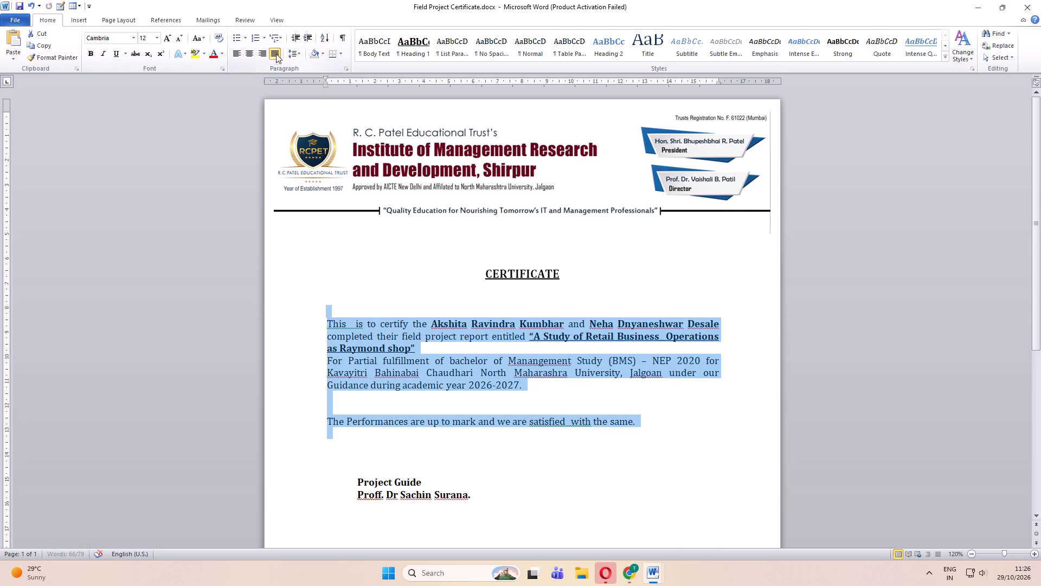
click(515, 507)
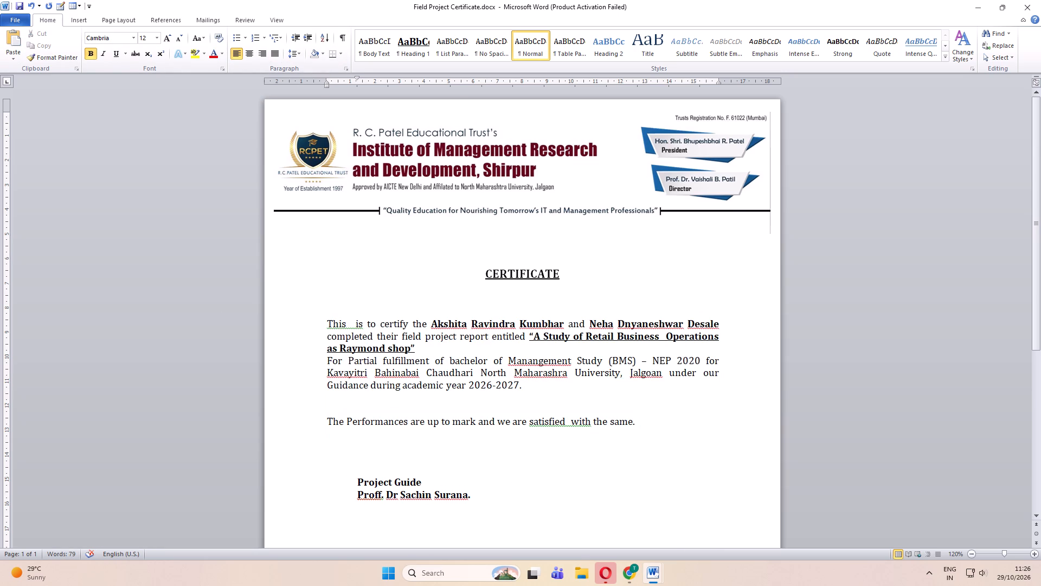
Enter the department head's name, prefixed with “Dr.”, in bold on the same line as “Project Guide”, across the page from it.
scroll(487, 484, down, 1)
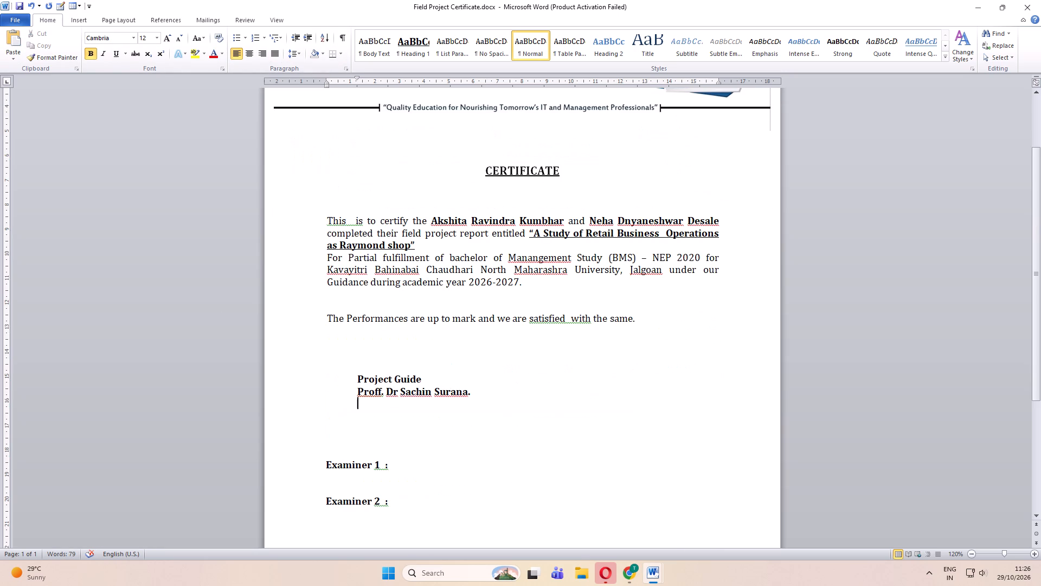
click(507, 433)
click(556, 396)
click(704, 375)
click(570, 429)
click(616, 374)
click(587, 366)
click(588, 366)
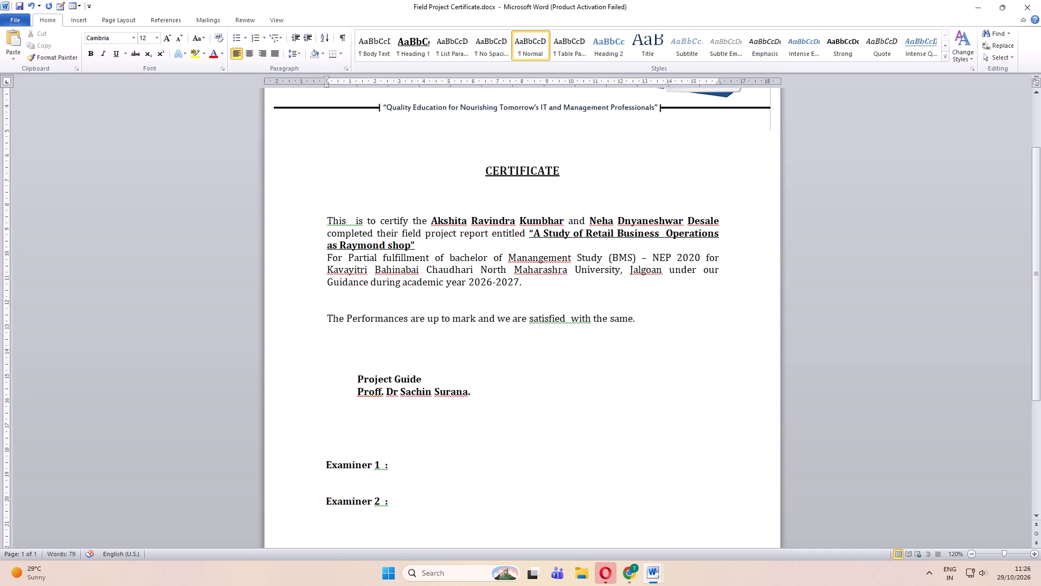
click(611, 377)
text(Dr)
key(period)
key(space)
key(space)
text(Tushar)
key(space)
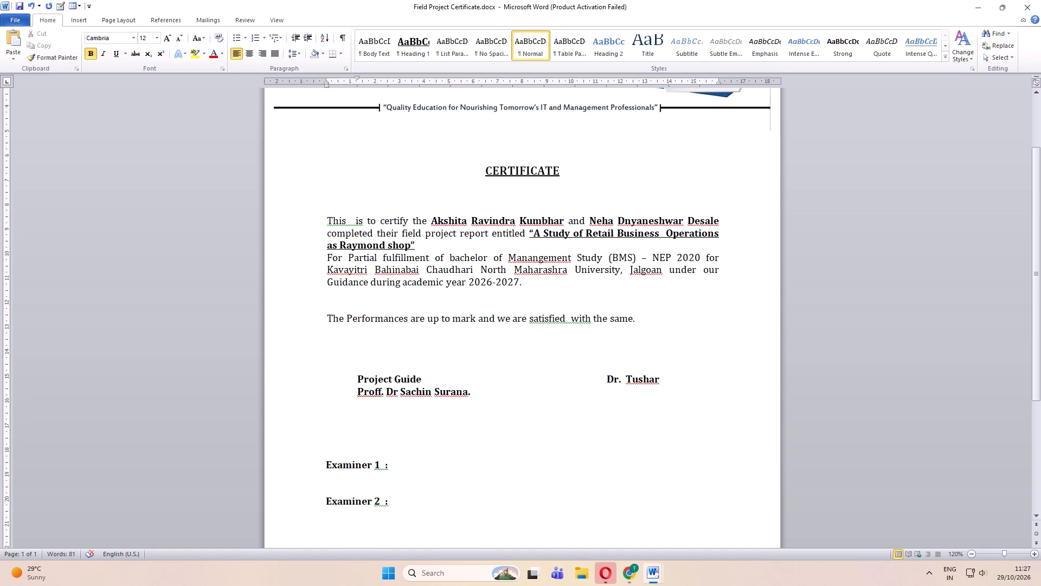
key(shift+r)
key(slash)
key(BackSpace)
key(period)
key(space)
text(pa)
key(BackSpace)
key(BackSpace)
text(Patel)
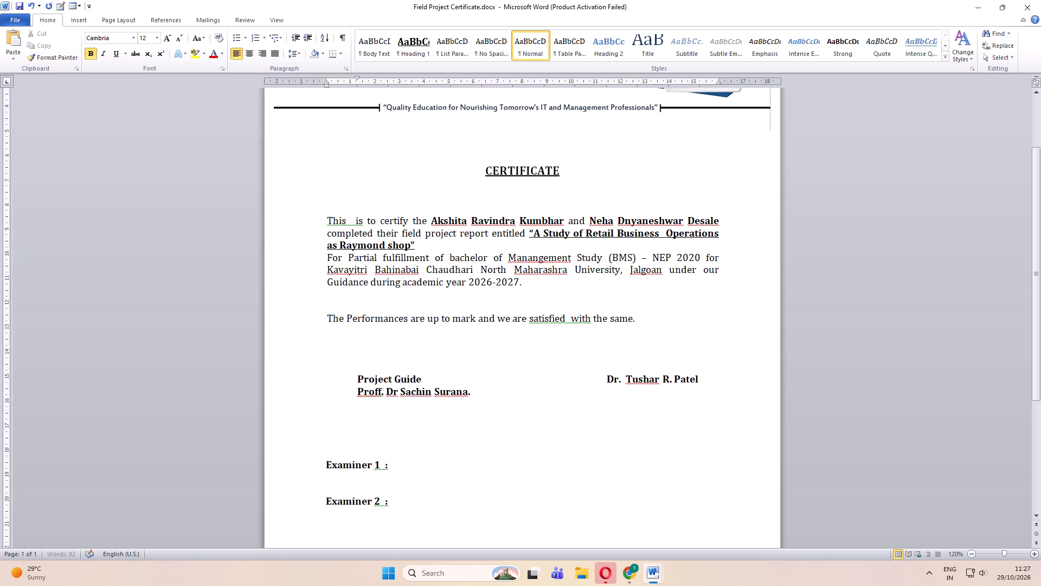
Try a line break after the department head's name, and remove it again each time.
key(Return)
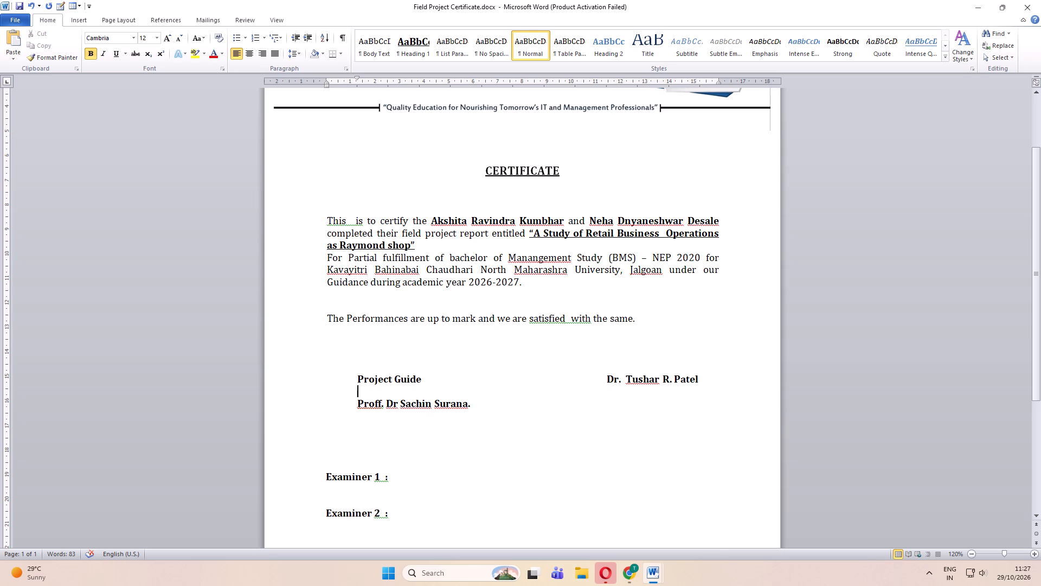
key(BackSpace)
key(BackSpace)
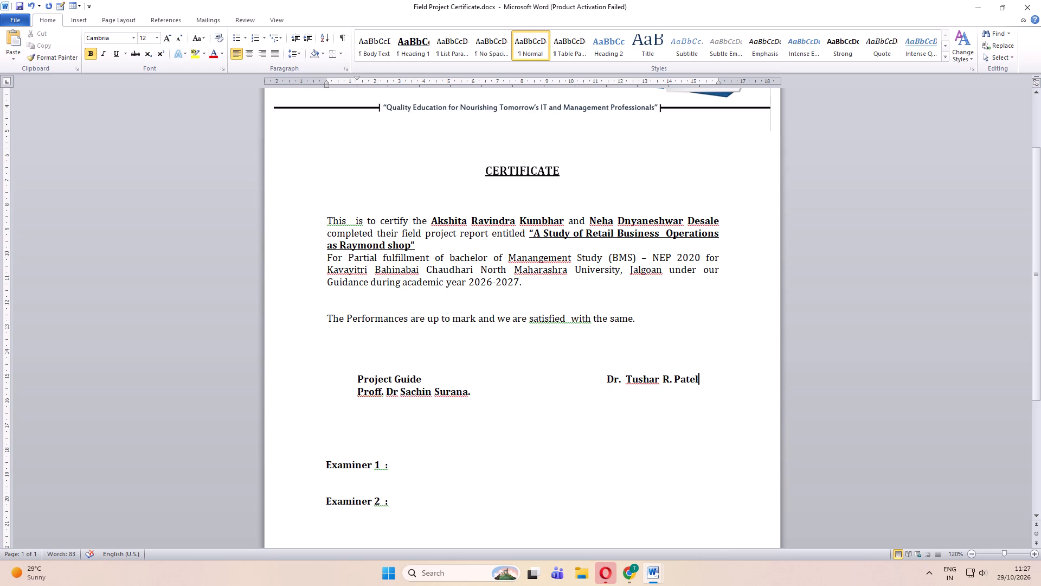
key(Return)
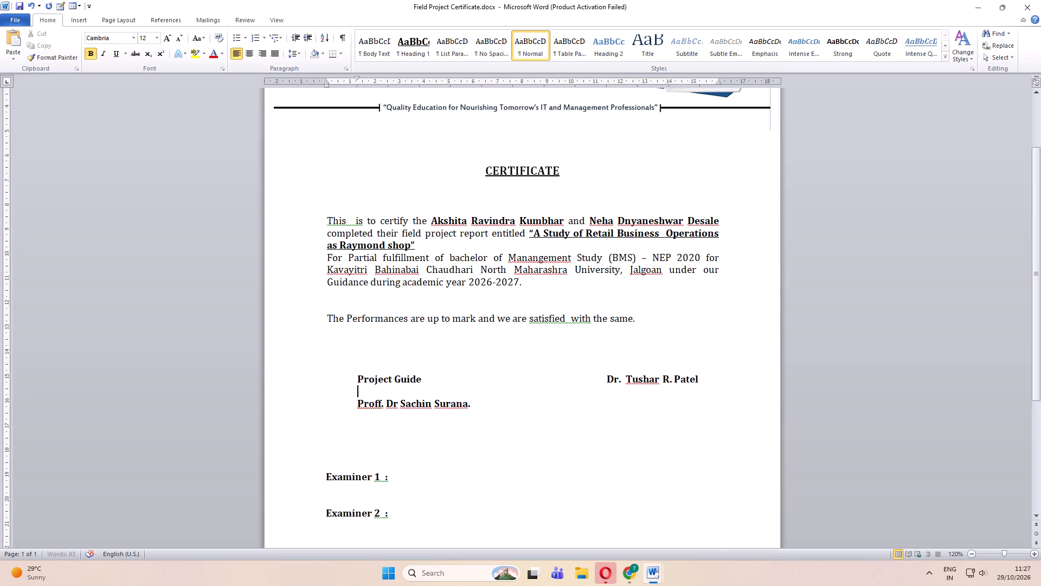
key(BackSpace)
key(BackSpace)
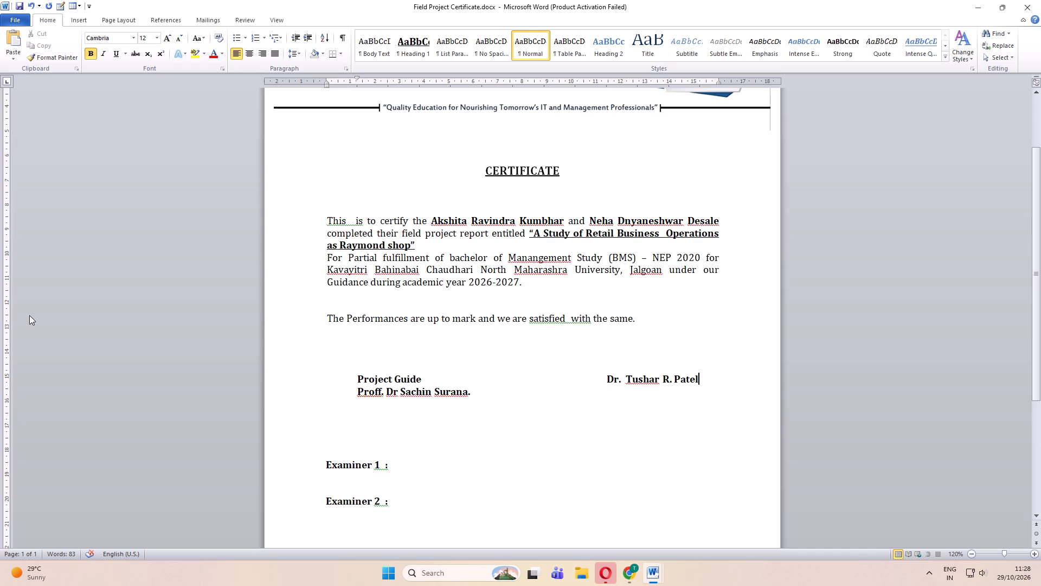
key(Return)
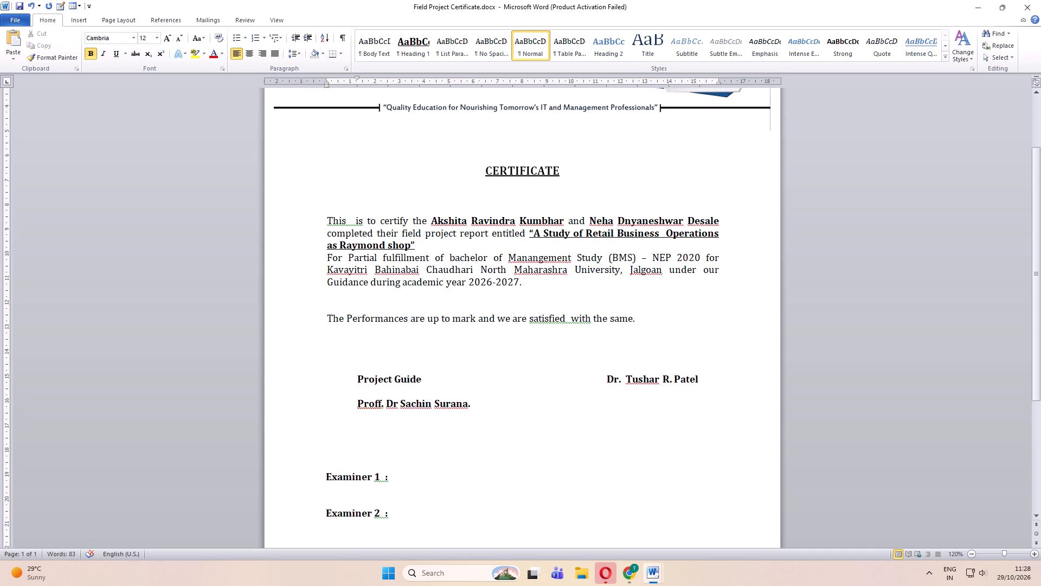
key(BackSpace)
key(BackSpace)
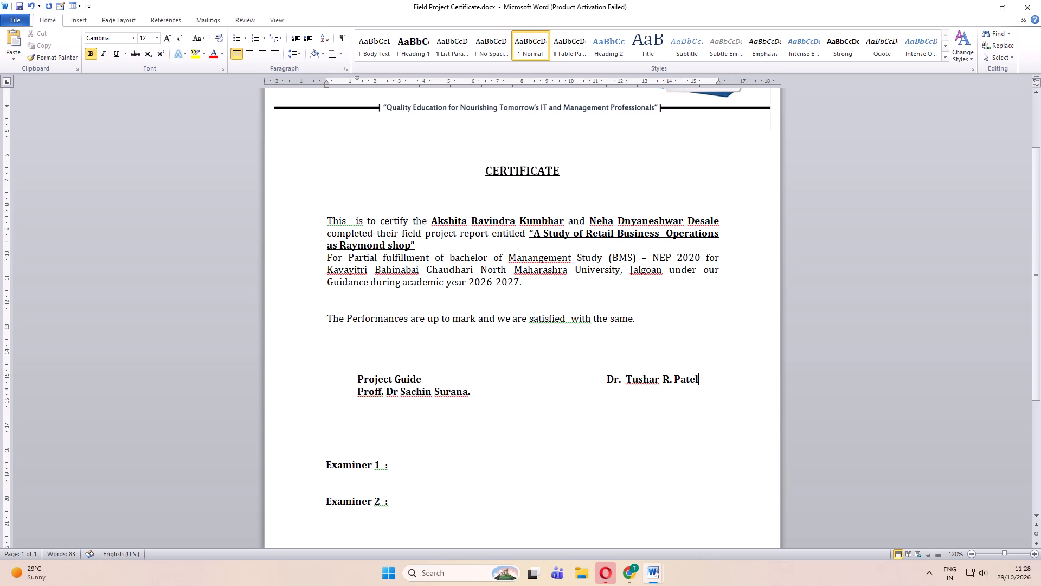
Add the designation “Head, Dept. of UG” beneath the department head's name, on the same line as the project guide's name.
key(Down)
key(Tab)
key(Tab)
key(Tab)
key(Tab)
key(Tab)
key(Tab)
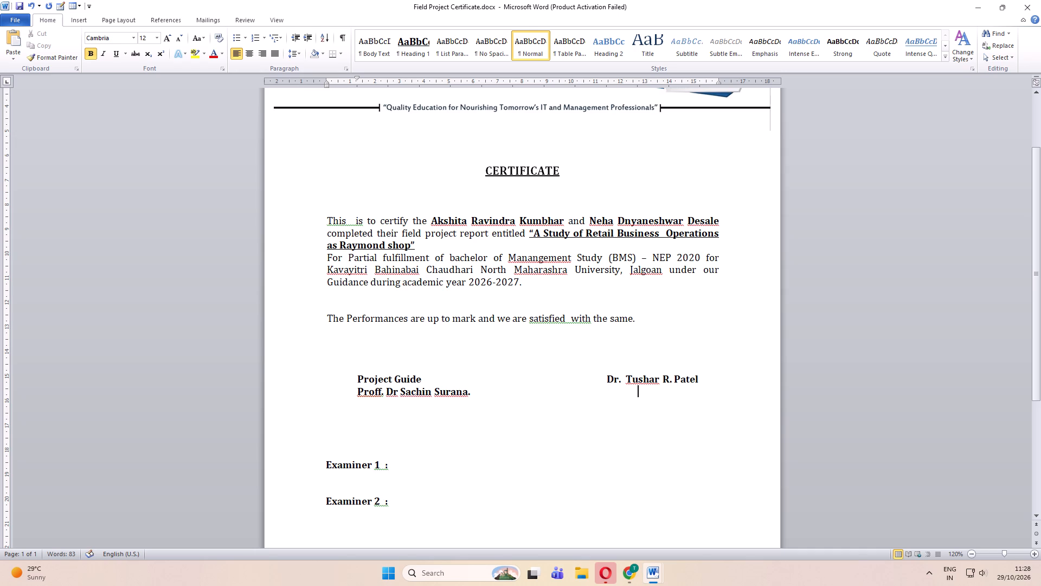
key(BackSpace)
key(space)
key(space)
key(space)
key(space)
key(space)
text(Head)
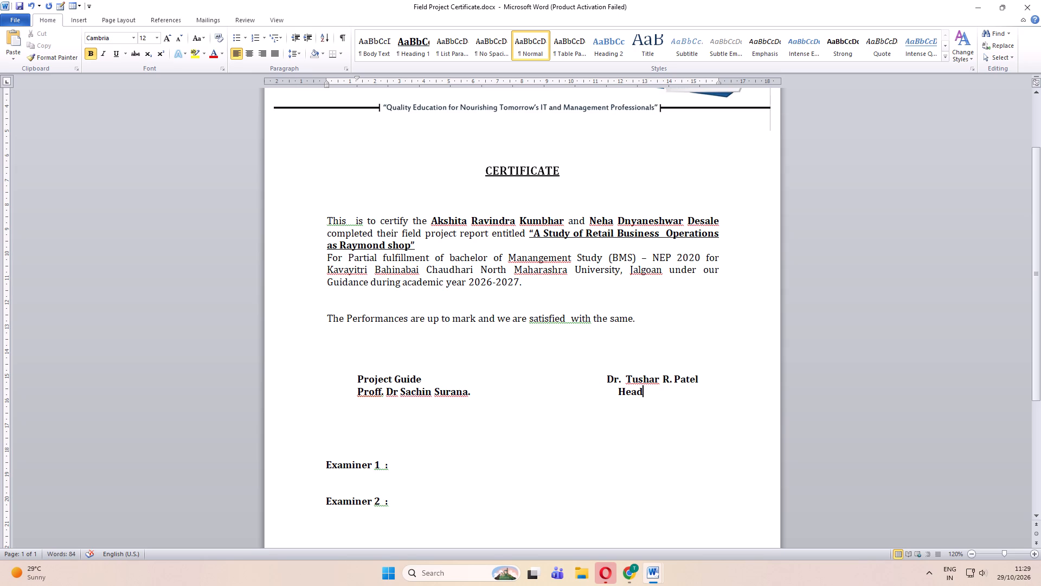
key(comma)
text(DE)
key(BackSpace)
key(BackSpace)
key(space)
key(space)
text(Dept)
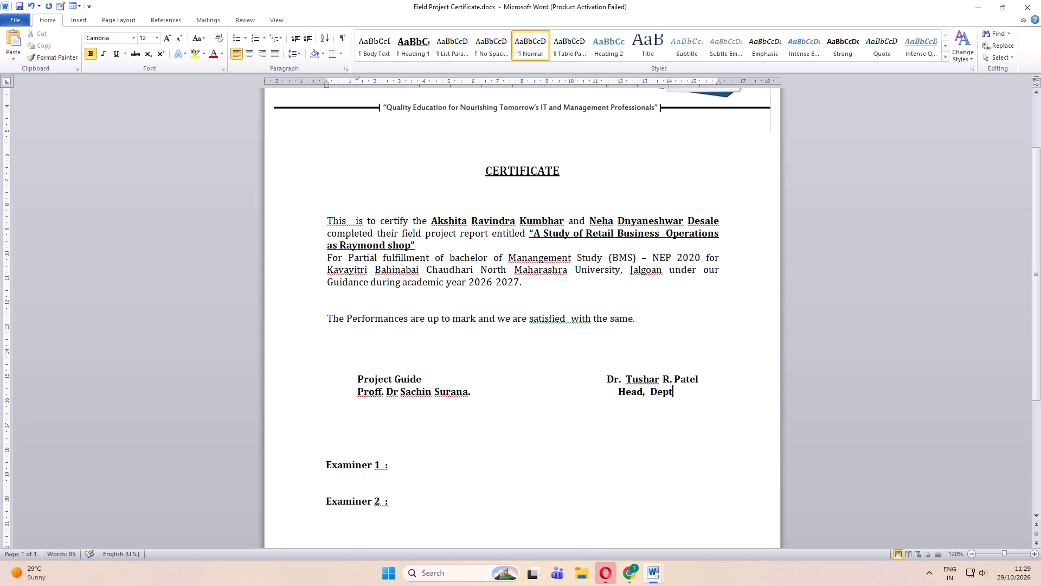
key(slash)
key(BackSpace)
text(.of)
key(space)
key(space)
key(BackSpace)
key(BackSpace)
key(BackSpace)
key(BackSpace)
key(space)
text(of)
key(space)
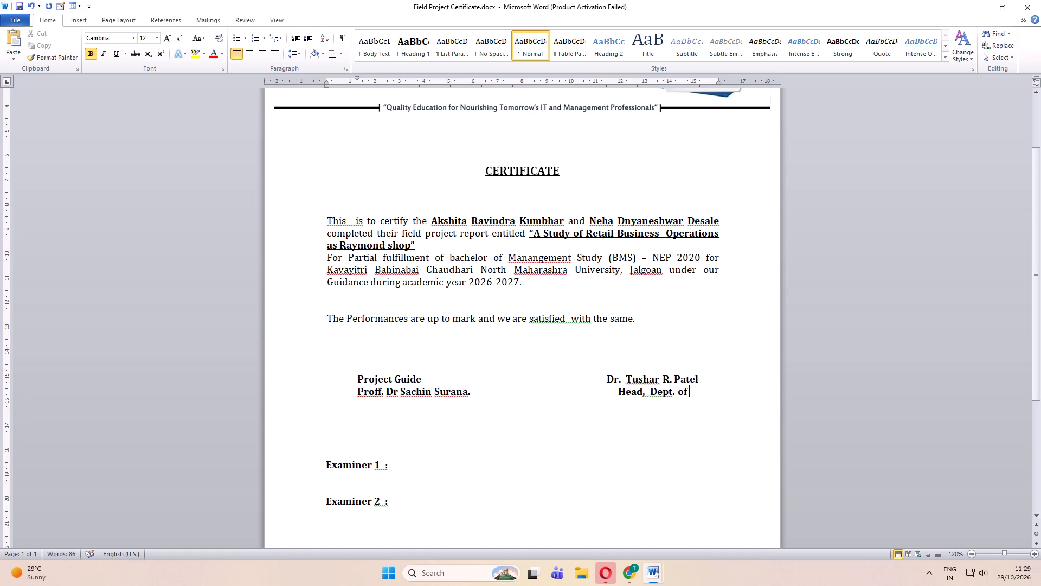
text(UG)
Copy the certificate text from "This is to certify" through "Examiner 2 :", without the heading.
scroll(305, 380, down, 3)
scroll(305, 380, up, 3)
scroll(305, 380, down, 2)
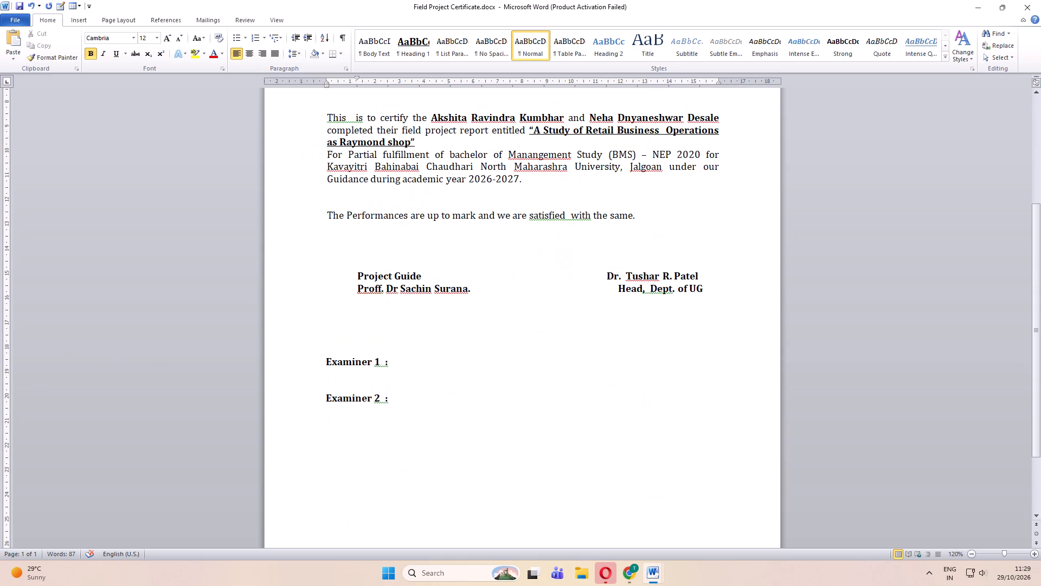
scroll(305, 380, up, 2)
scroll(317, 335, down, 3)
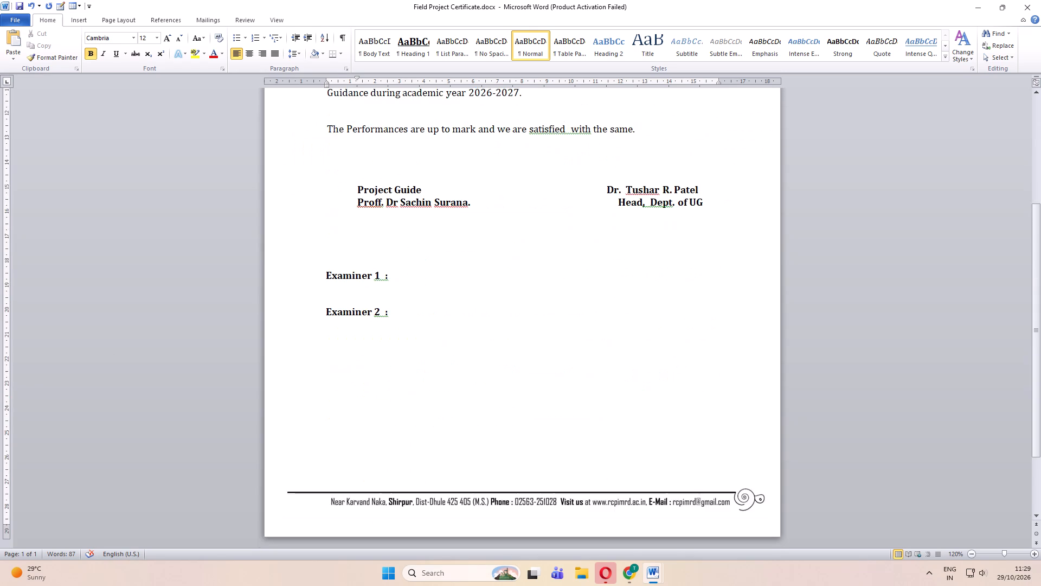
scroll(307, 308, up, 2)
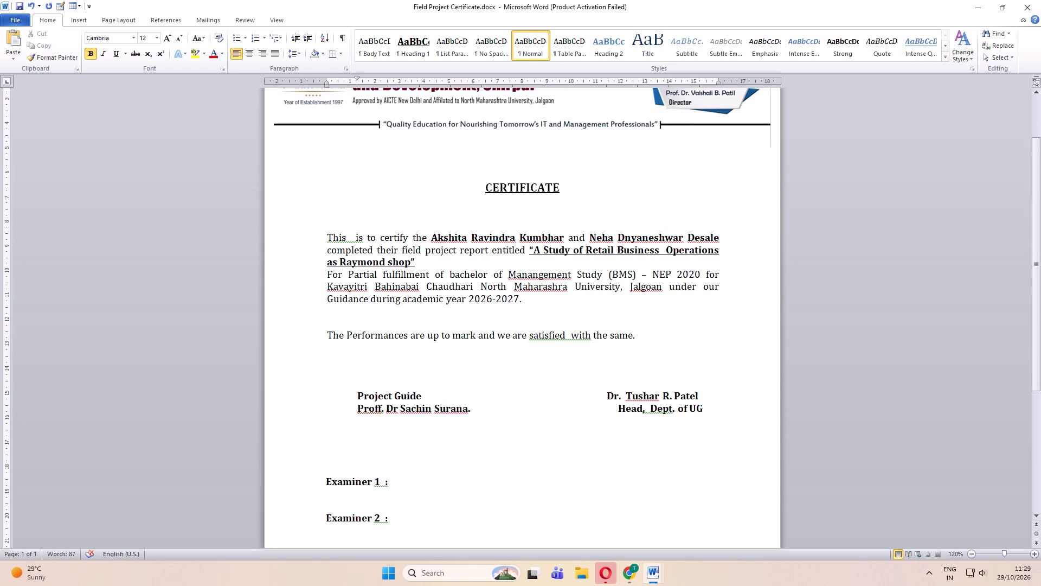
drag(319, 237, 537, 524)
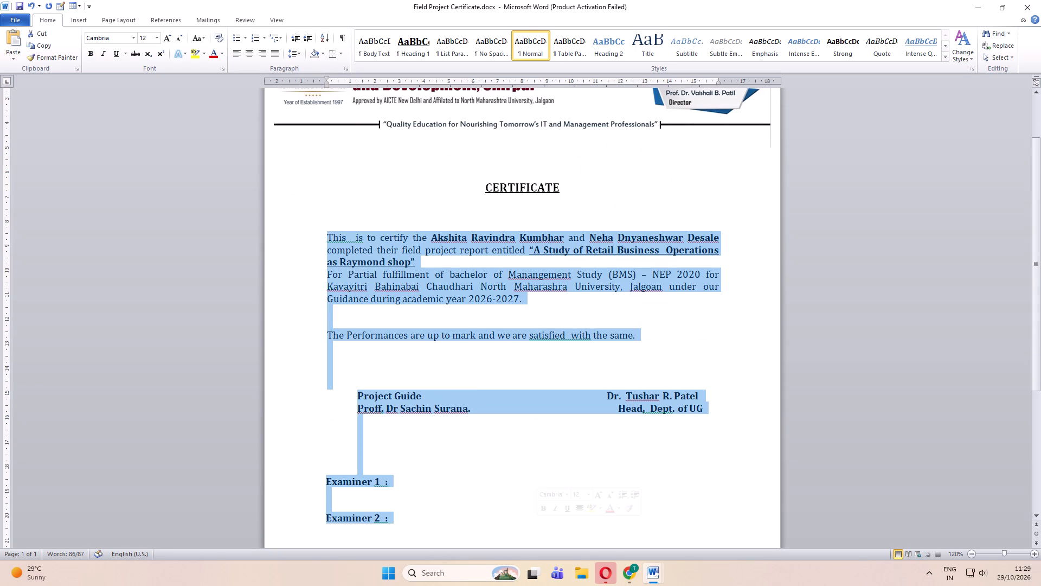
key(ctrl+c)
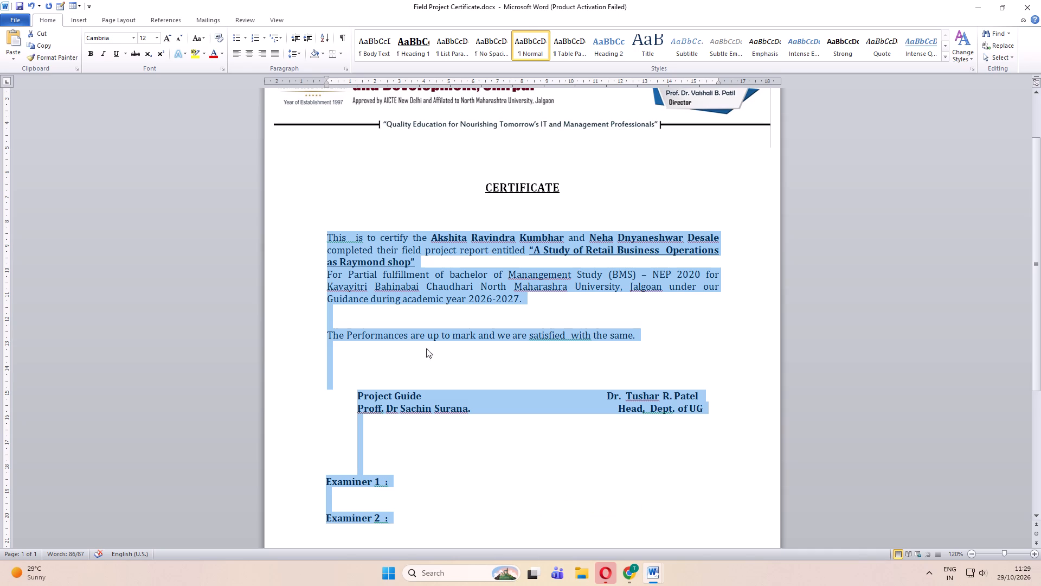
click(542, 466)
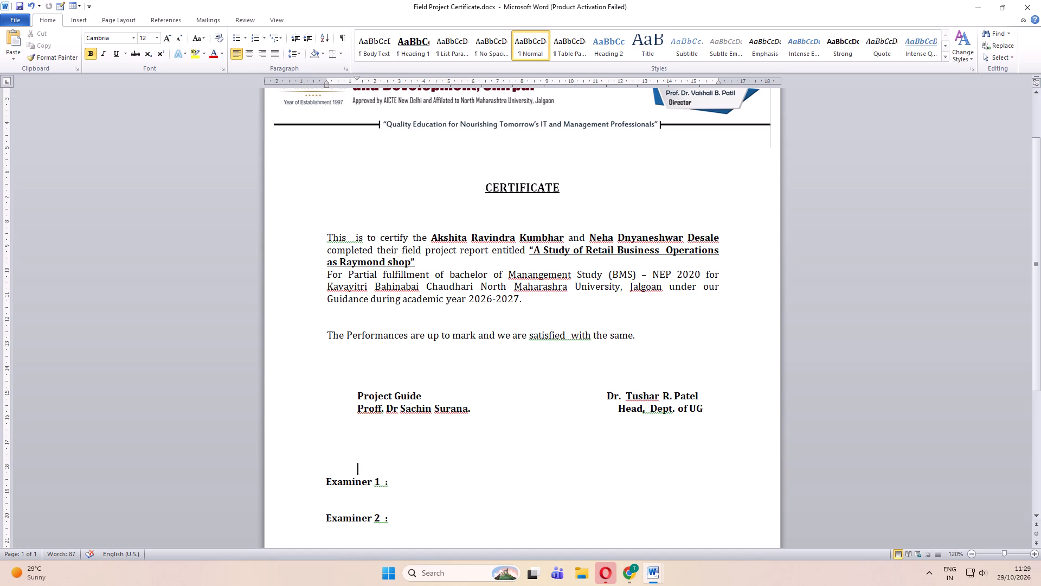
Copy the whole certificate text from the "CERTIFICATE" heading through "Examiner 2 :".
drag(477, 181, 644, 422)
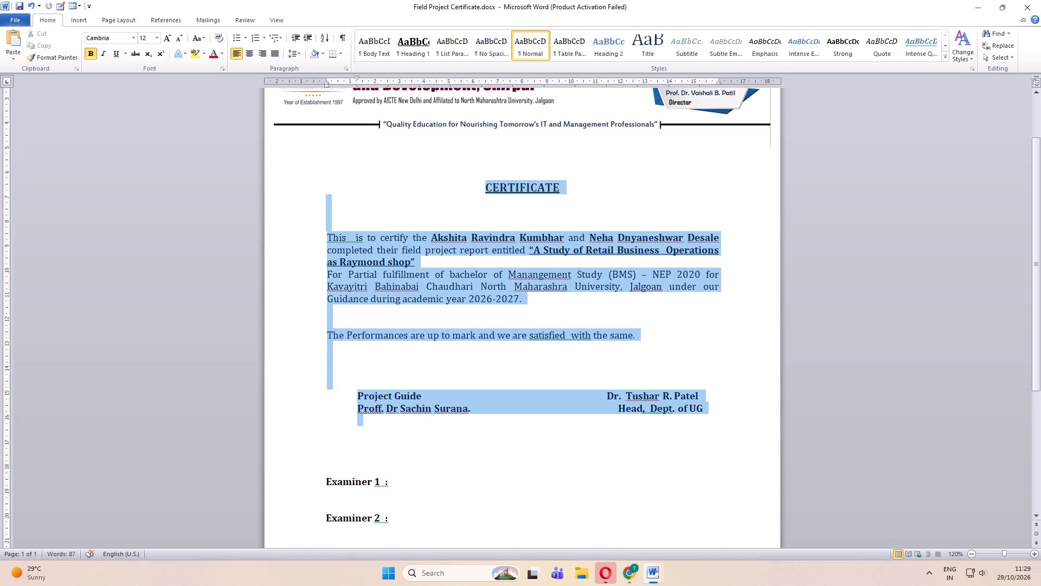
drag(644, 422, 697, 536)
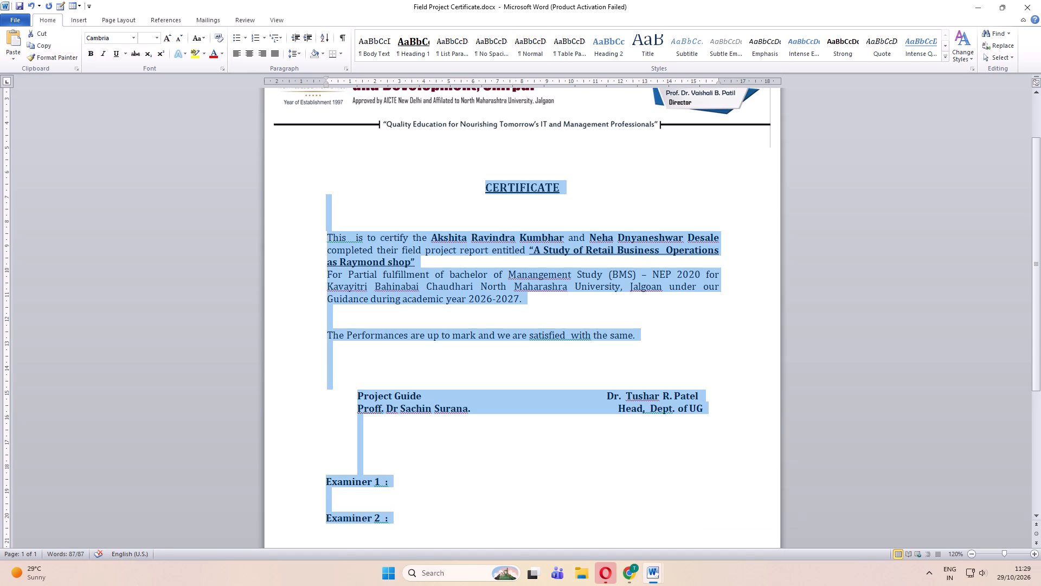
key(ctrl+c)
Start saving the certificate under a new name and enter the file name "Akshita And Neha".
click(9, 15)
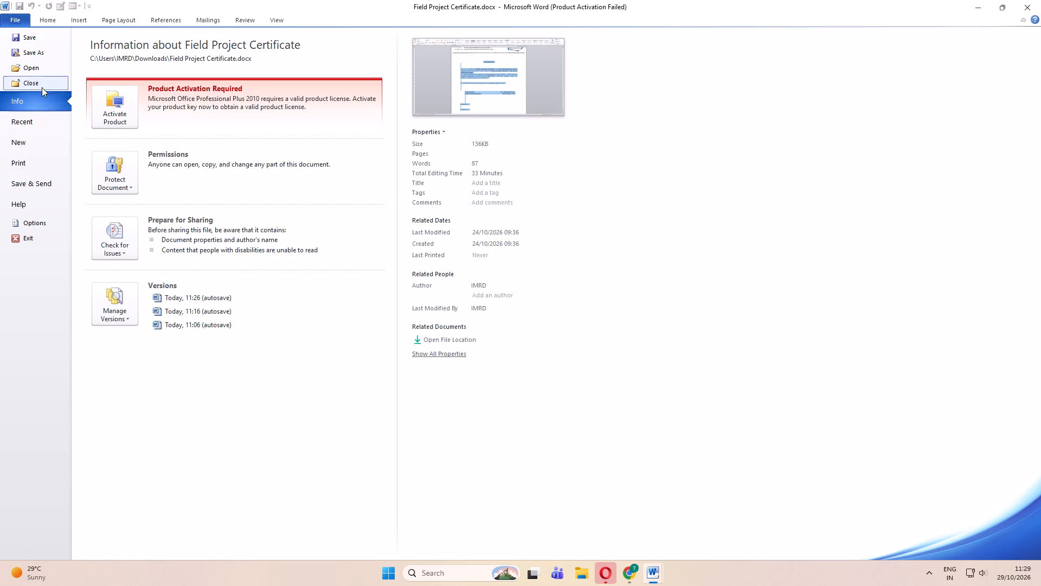
click(38, 53)
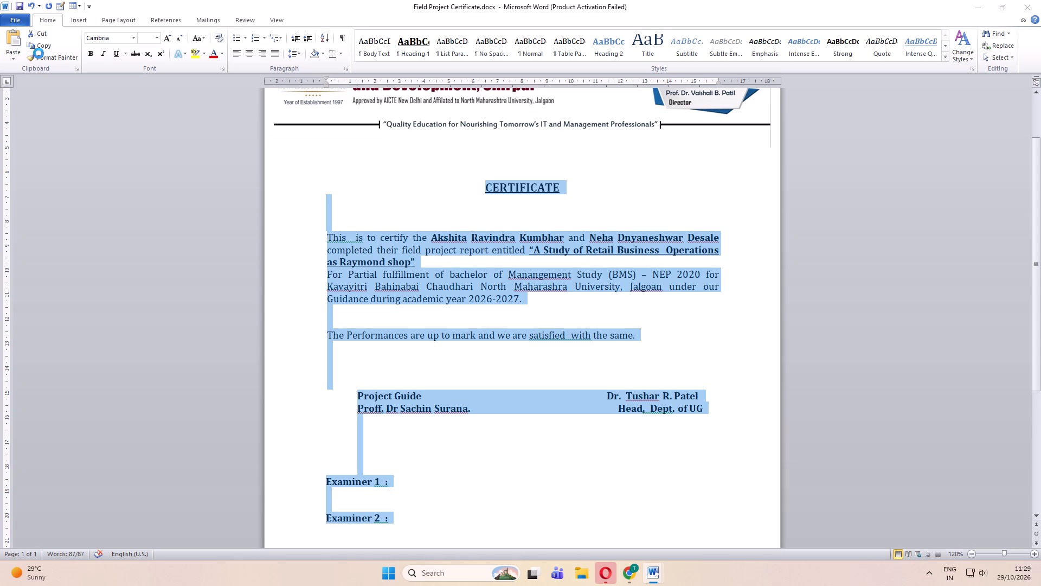
key(BackSpace)
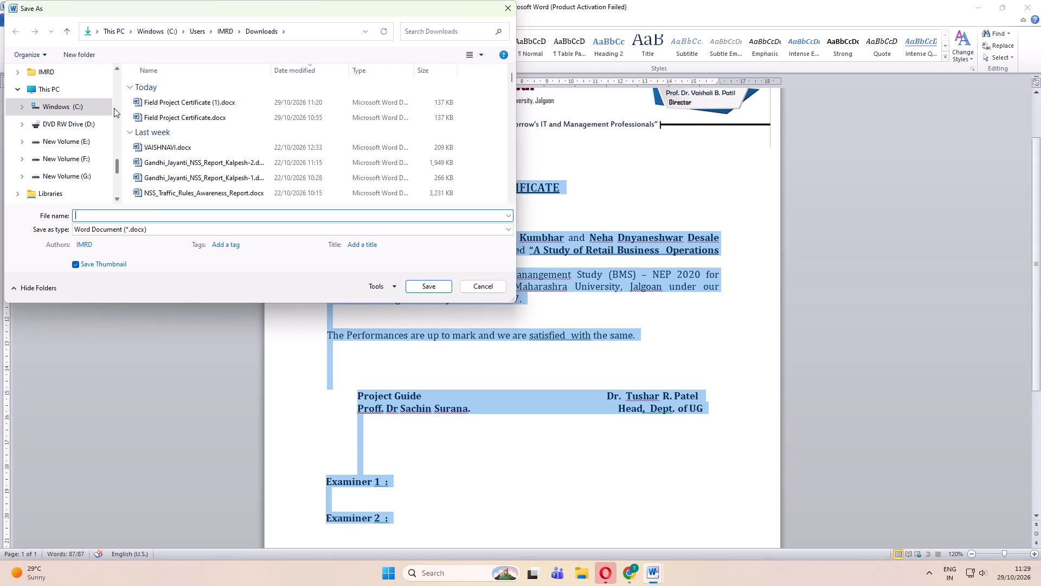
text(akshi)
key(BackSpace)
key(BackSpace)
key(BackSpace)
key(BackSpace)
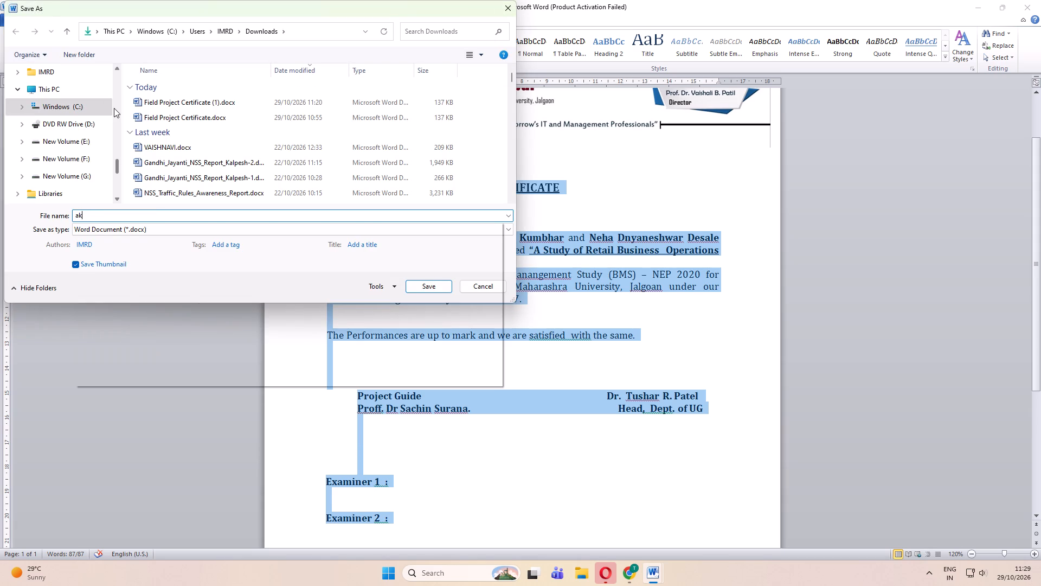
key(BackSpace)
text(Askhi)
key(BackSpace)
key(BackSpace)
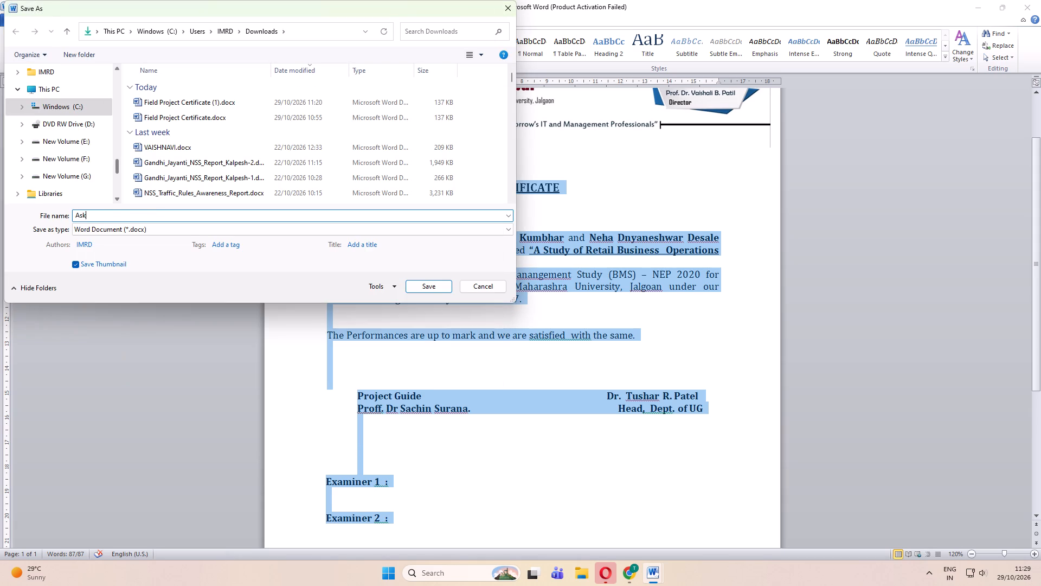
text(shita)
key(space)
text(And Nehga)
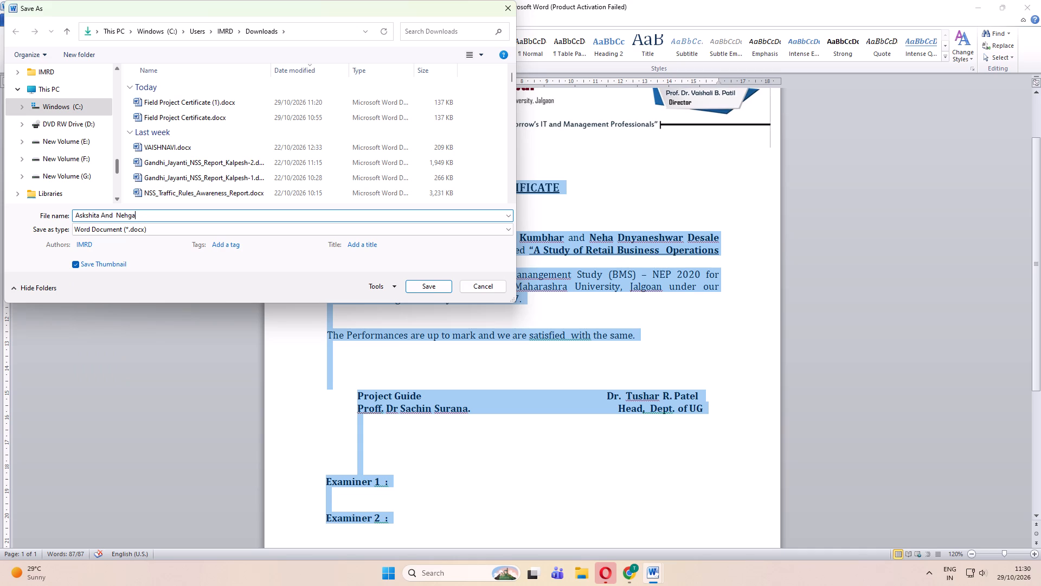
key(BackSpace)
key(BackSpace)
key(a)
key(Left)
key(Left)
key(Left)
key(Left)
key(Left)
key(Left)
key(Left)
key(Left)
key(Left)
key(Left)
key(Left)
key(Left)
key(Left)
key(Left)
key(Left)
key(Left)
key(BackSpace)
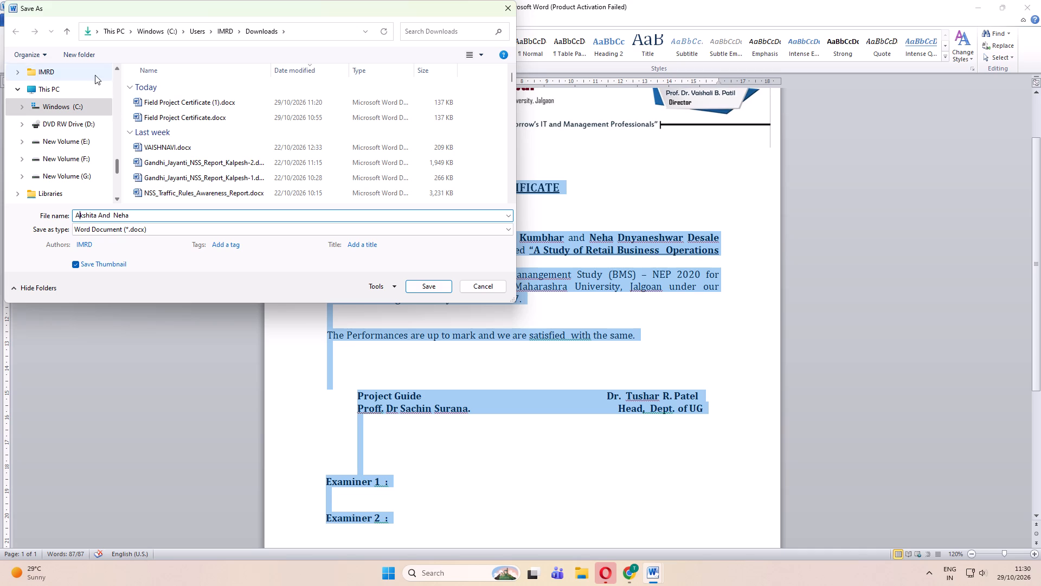
click(144, 213)
Save the renamed certificate in the Downloads folder as a Word document.
scroll(42, 113, down, 2)
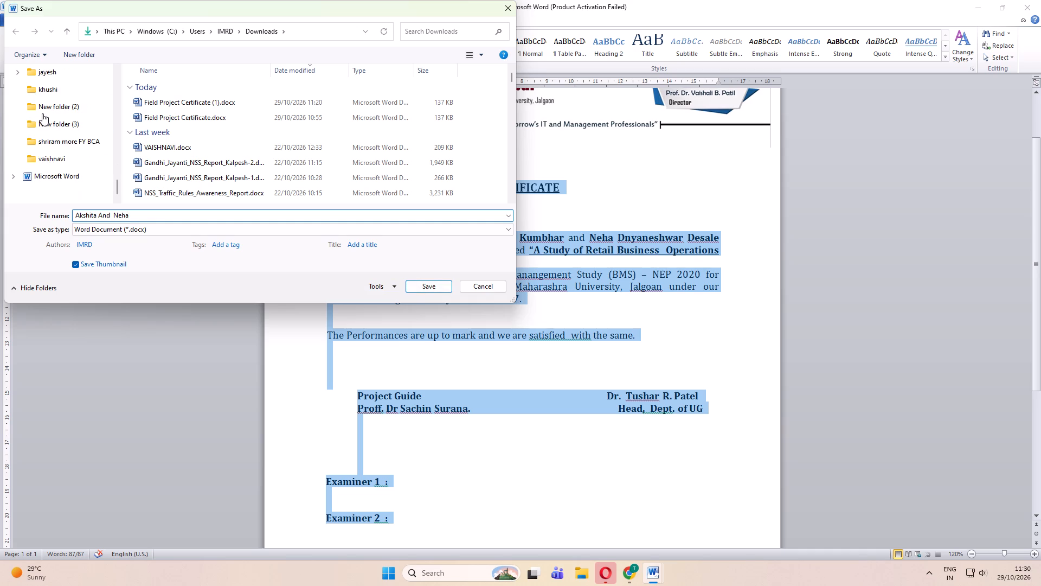
scroll(42, 113, up, 15)
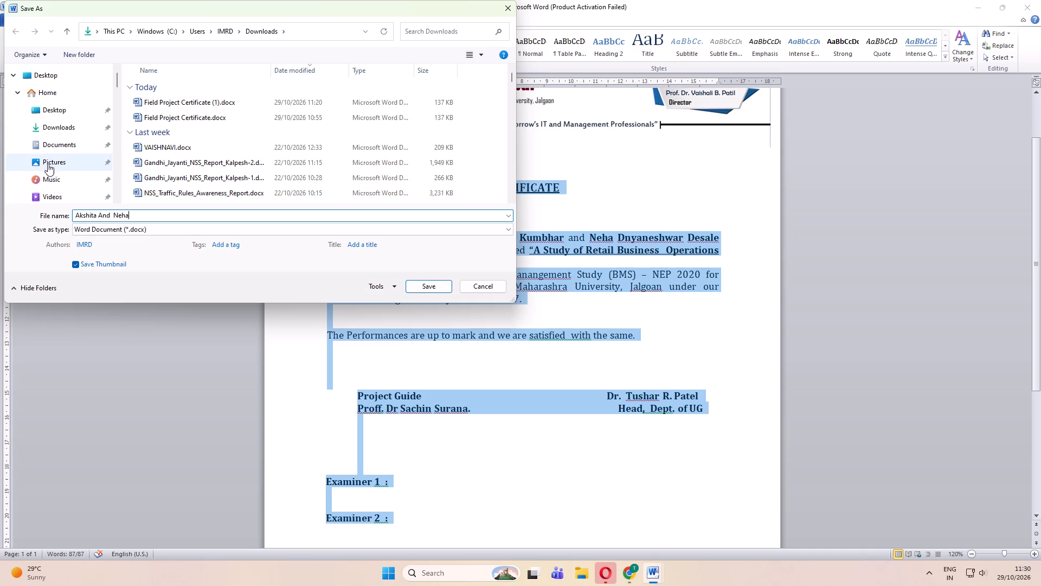
click(52, 133)
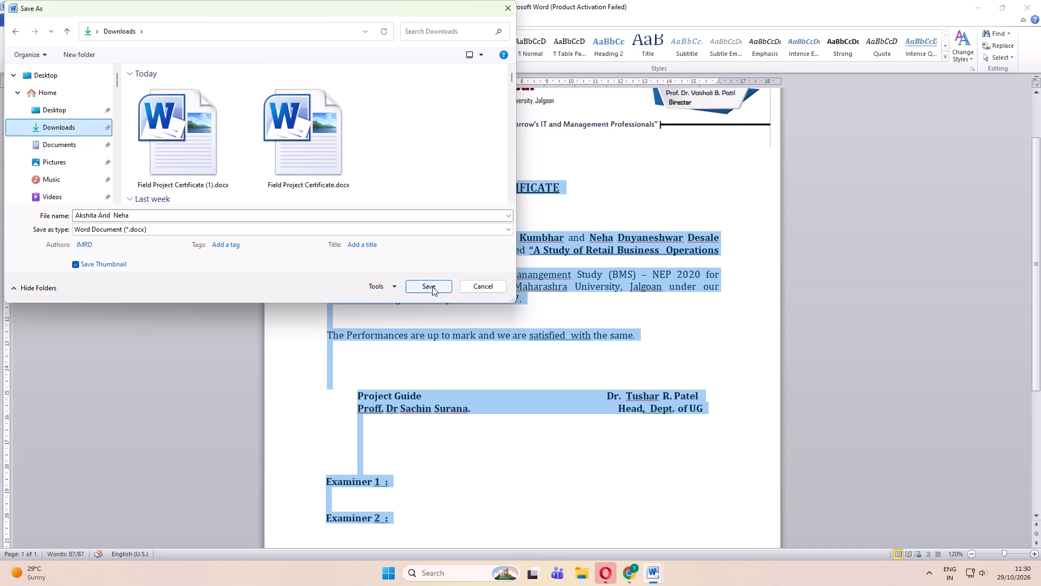
click(432, 286)
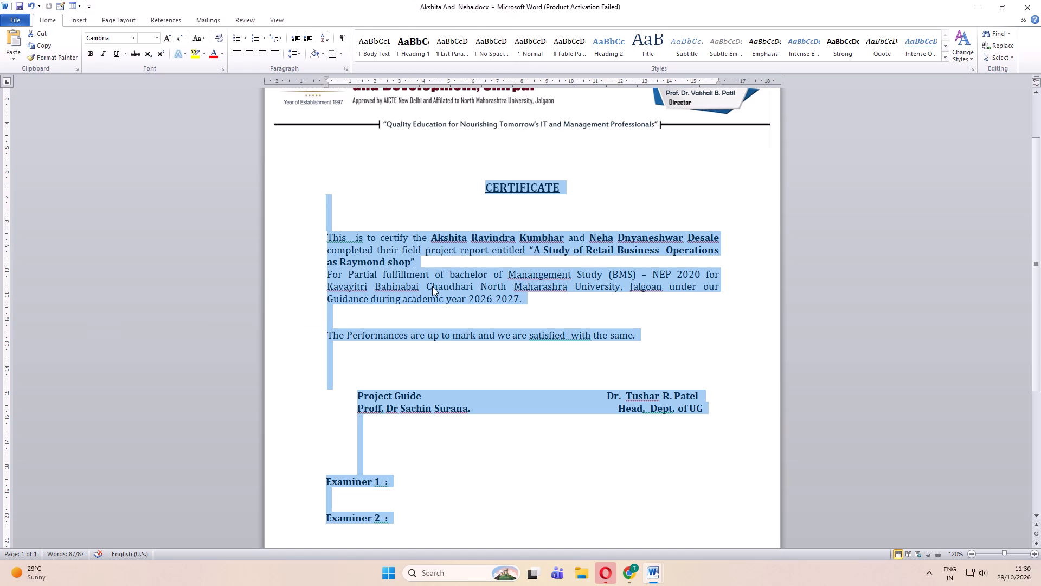
In the "Akshita And Neha" document, replace everything below the "CERTIFICATE" heading with the copied certificate text.
click(656, 580)
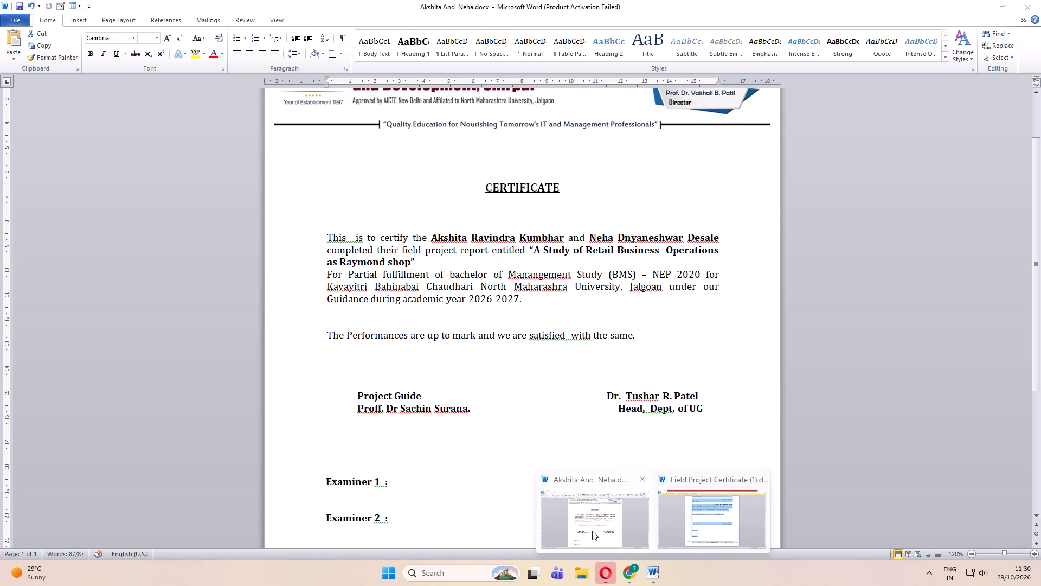
click(592, 531)
click(626, 473)
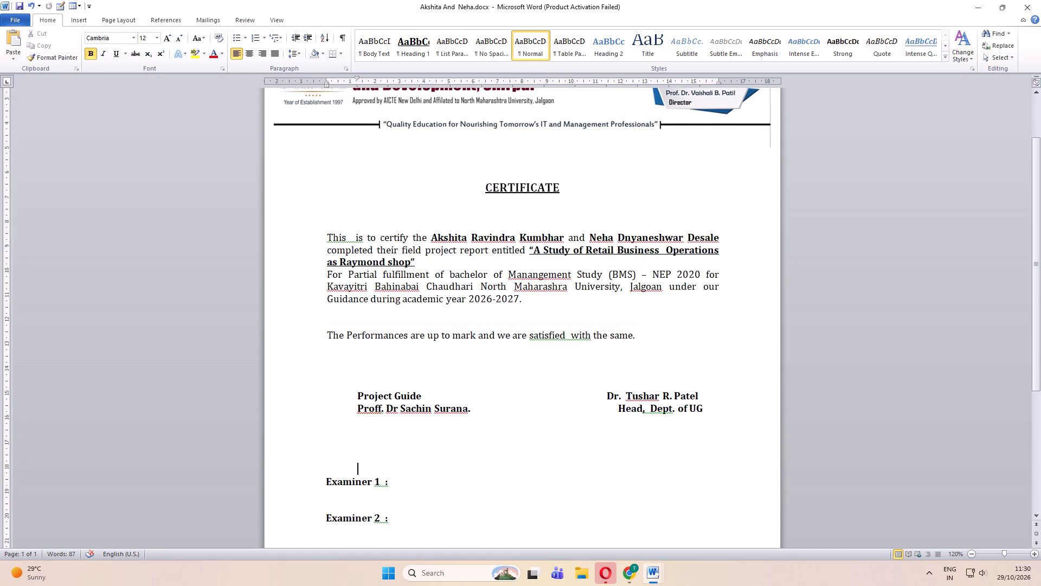
click(486, 185)
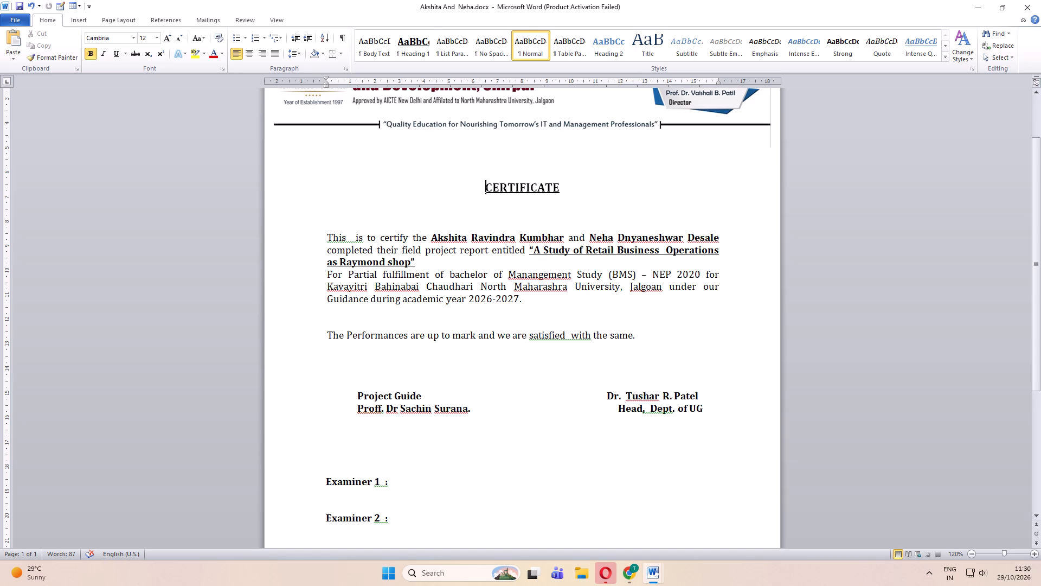
drag(325, 231, 757, 527)
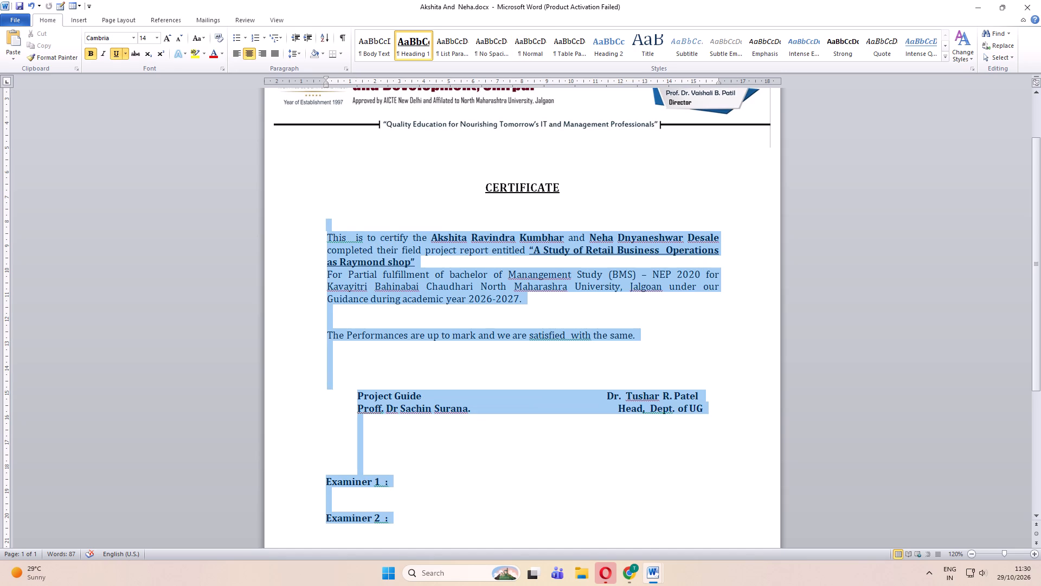
drag(757, 527, 761, 533)
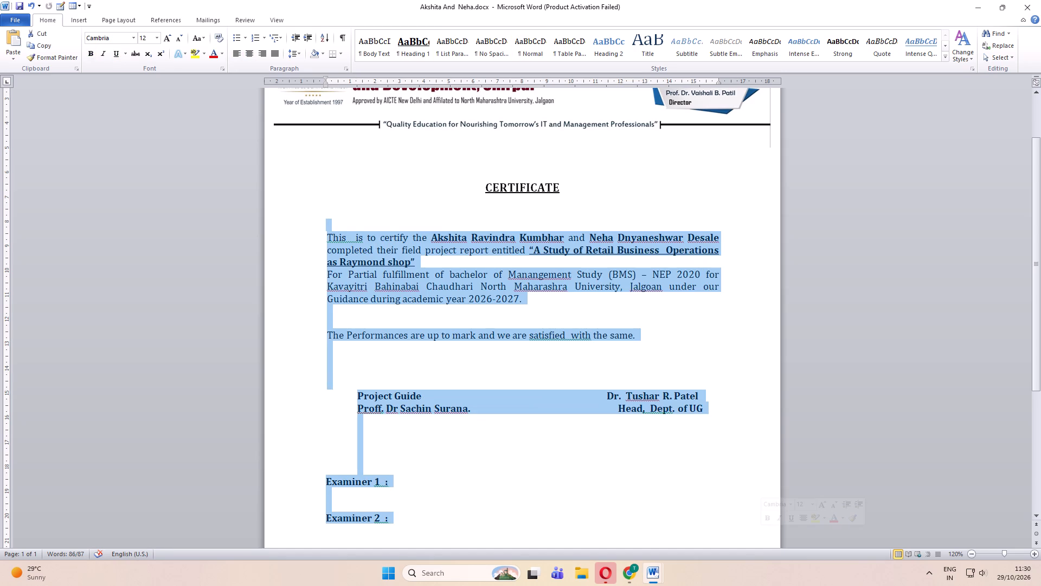
key(BackSpace)
key(ctrl+v)
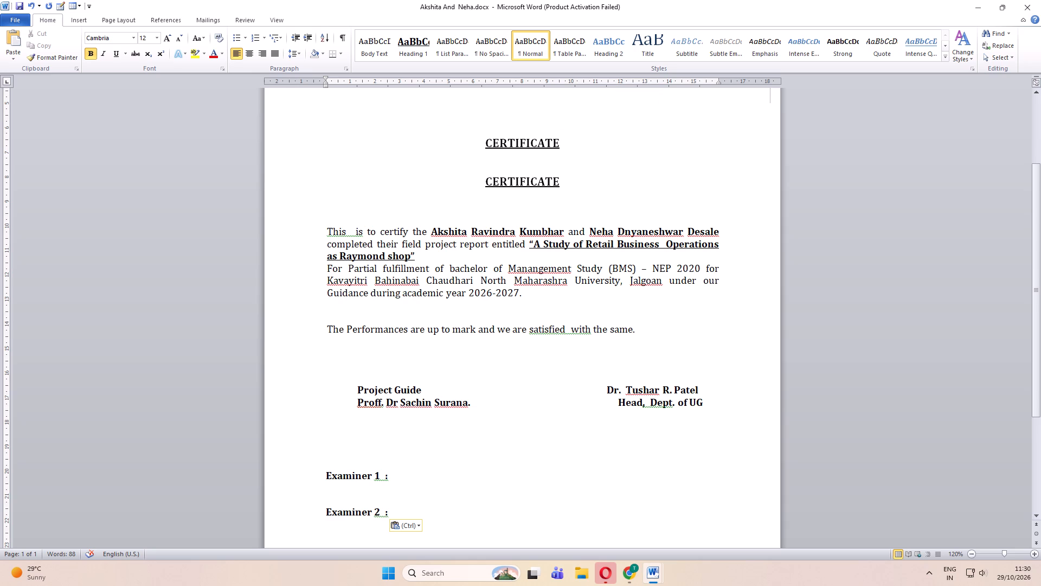
Delete the duplicate "CERTIFICATE" heading and the extra blank lines above it, keeping a single complete heading.
drag(571, 186, 552, 186)
drag(552, 186, 464, 179)
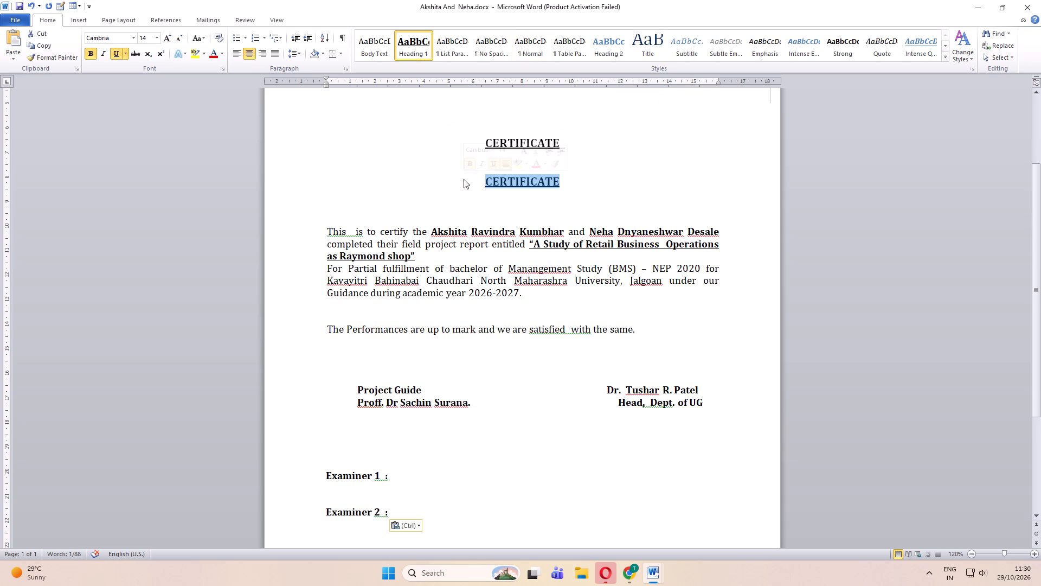
key(BackSpace)
key(BackSpace)
key(BackSpace)
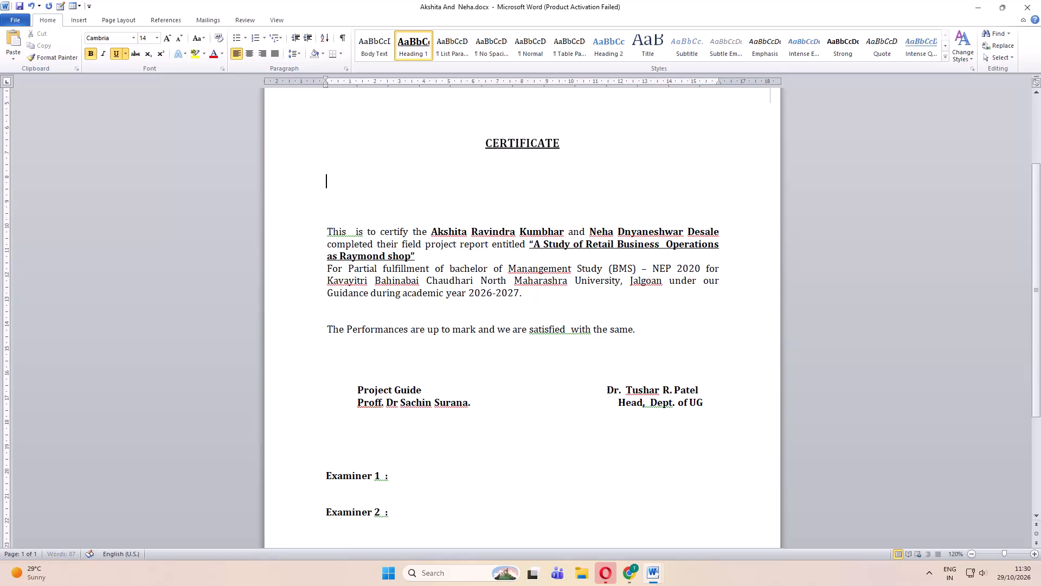
key(BackSpace)
key(BackSpace)
key(BackSpace)
key(BackSpace)
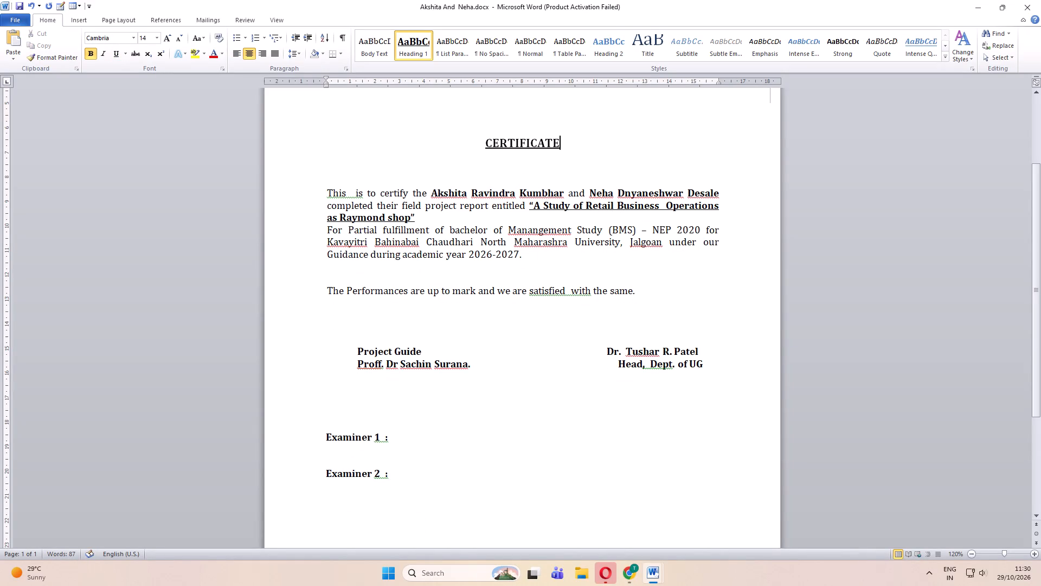
key(BackSpace)
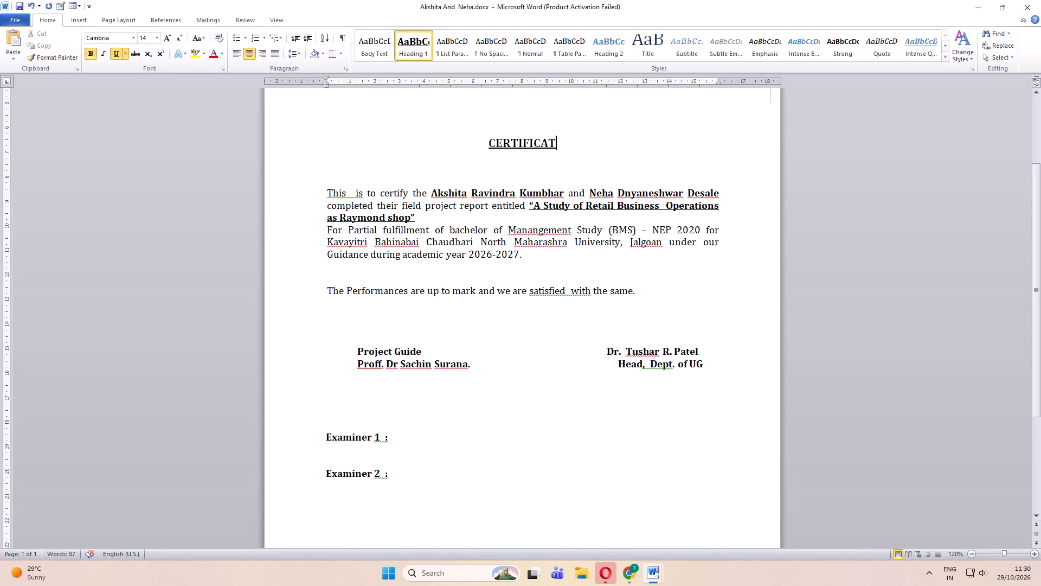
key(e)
key(BackSpace)
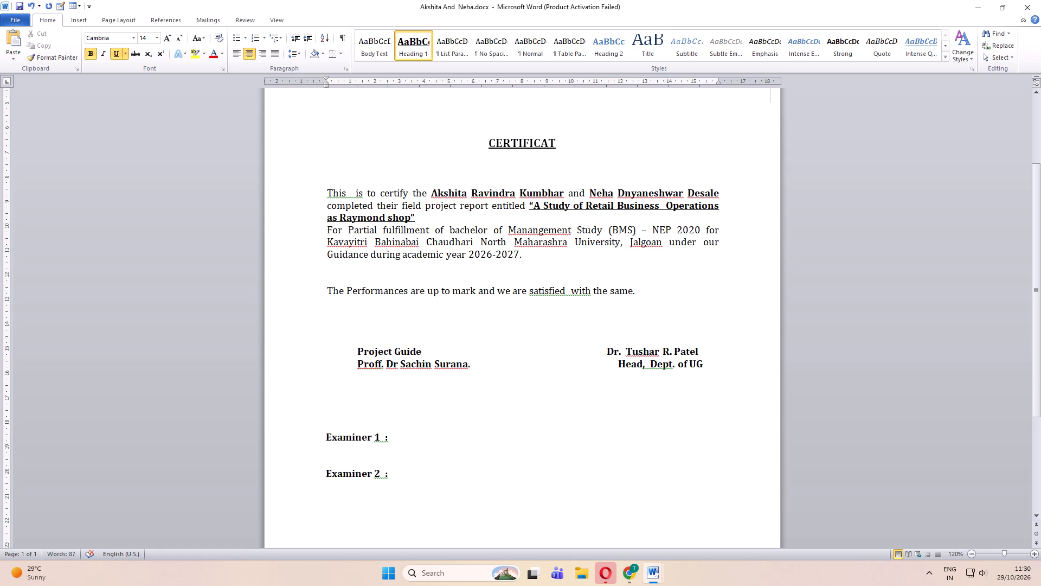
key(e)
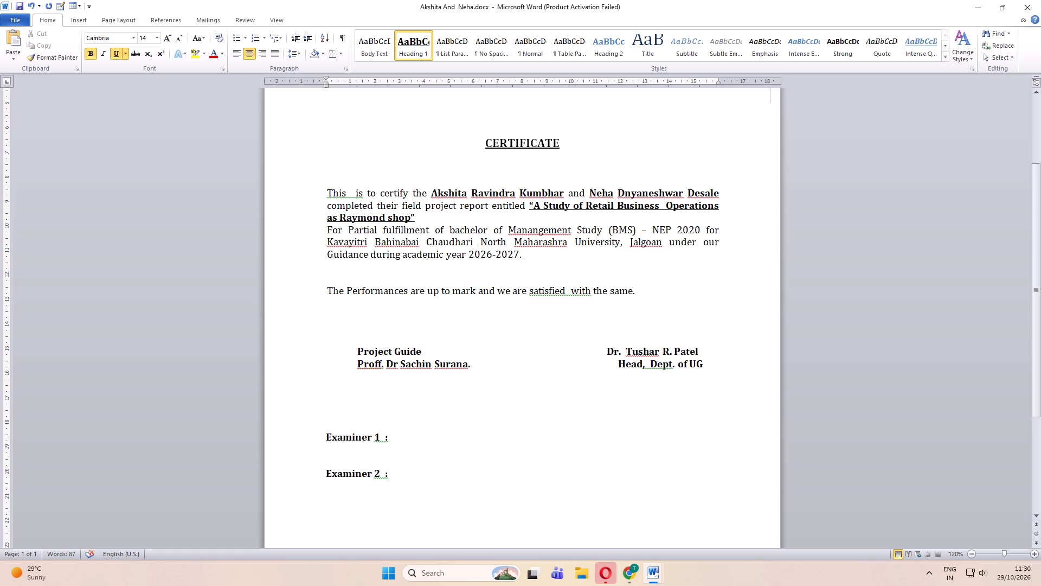
Replace the first student's name in the certificate's opening sentence with the full name of the new student, Dinesh.
drag(430, 194, 538, 190)
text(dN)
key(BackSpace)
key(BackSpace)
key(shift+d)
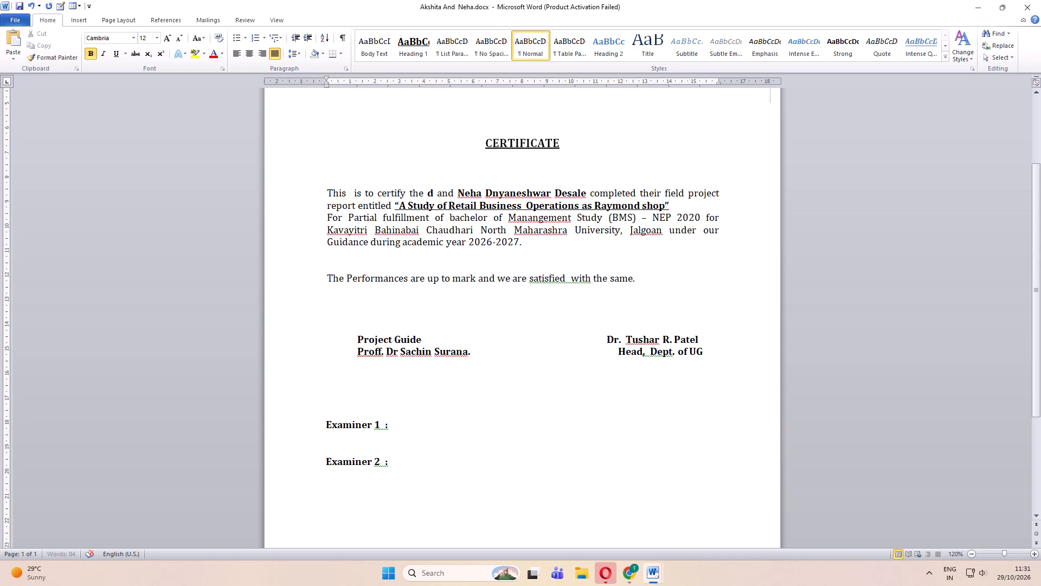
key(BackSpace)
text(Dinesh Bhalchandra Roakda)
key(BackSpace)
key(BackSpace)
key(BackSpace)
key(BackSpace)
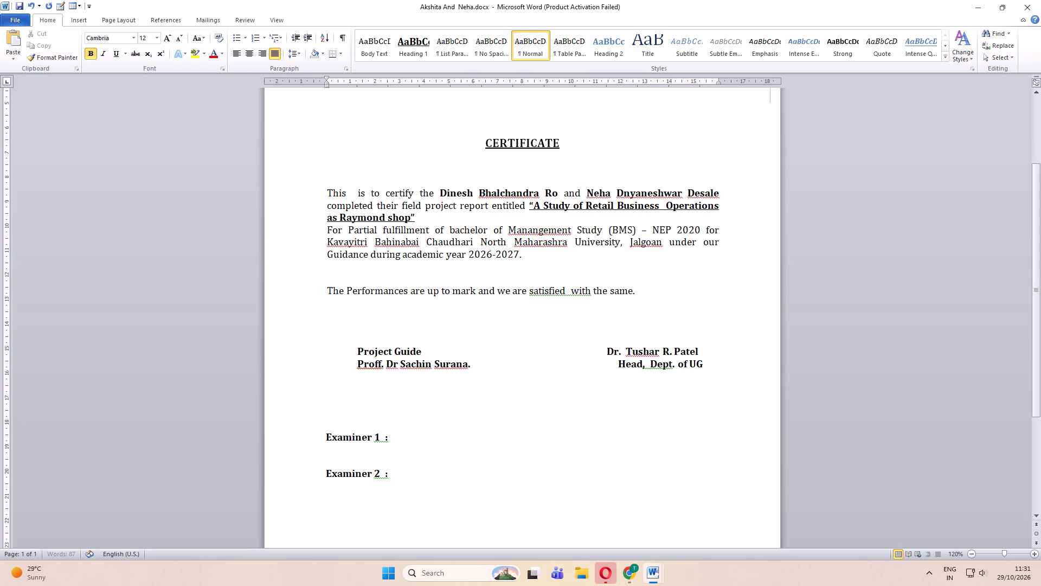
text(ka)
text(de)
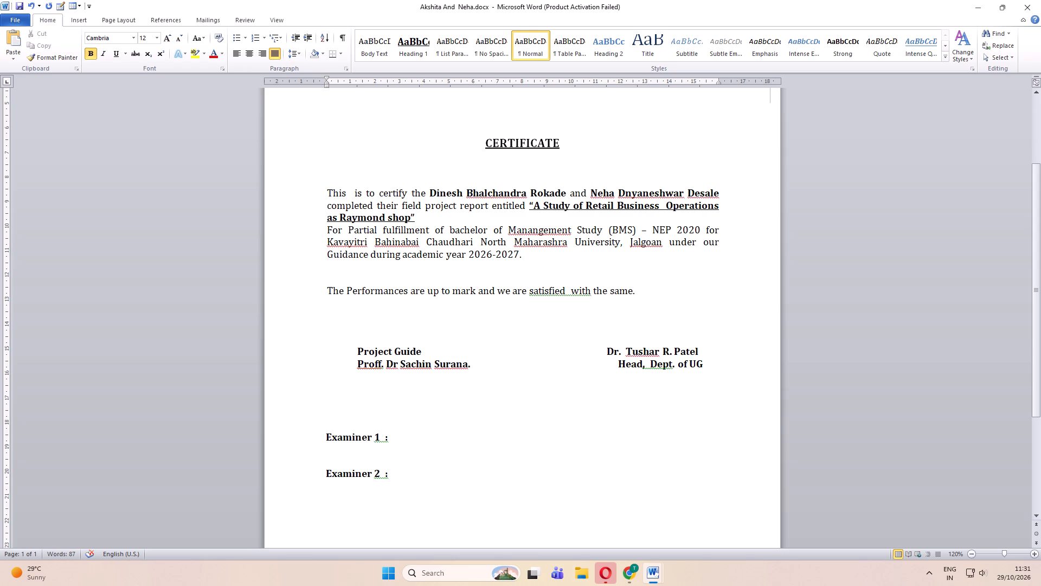
Replace the second student's name in the certificate's opening sentence with the full name of the new student, Shahid.
drag(594, 192, 692, 195)
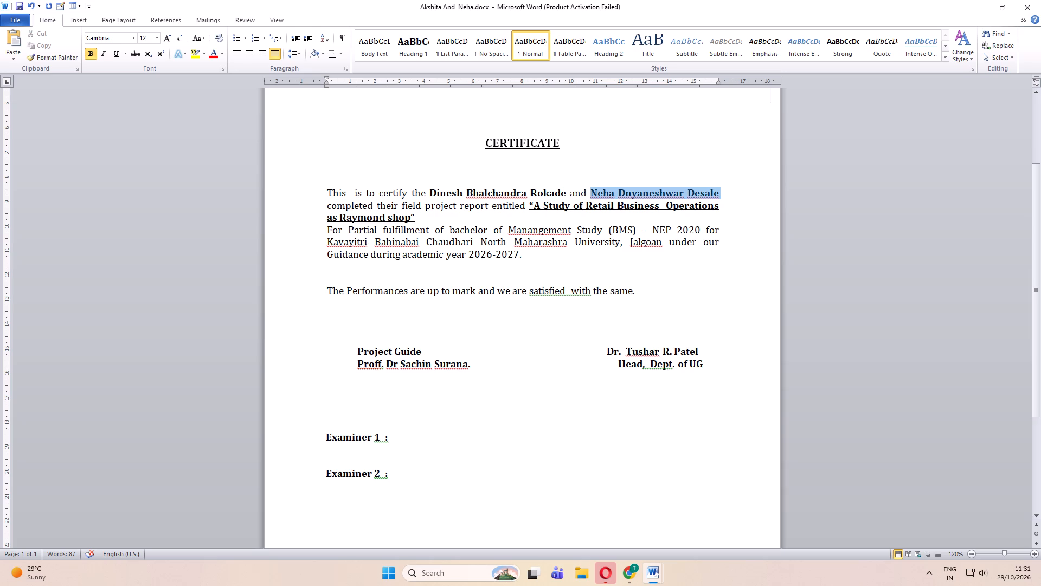
drag(692, 195, 729, 195)
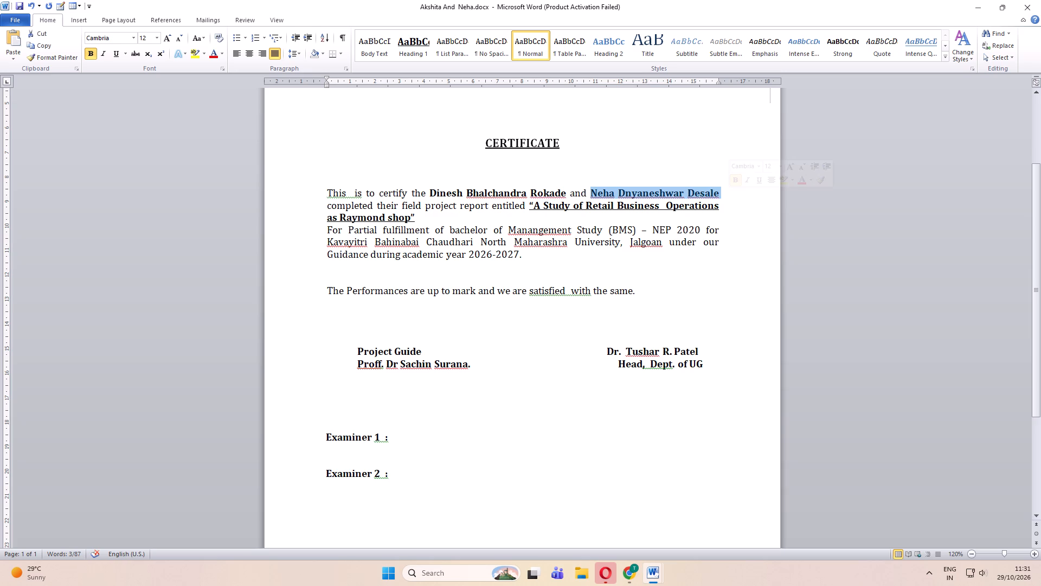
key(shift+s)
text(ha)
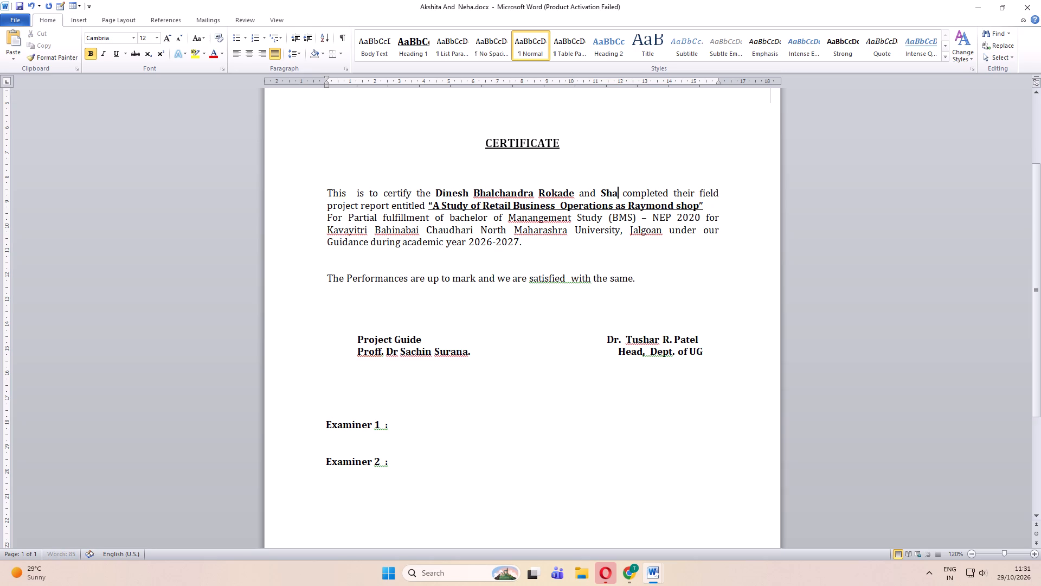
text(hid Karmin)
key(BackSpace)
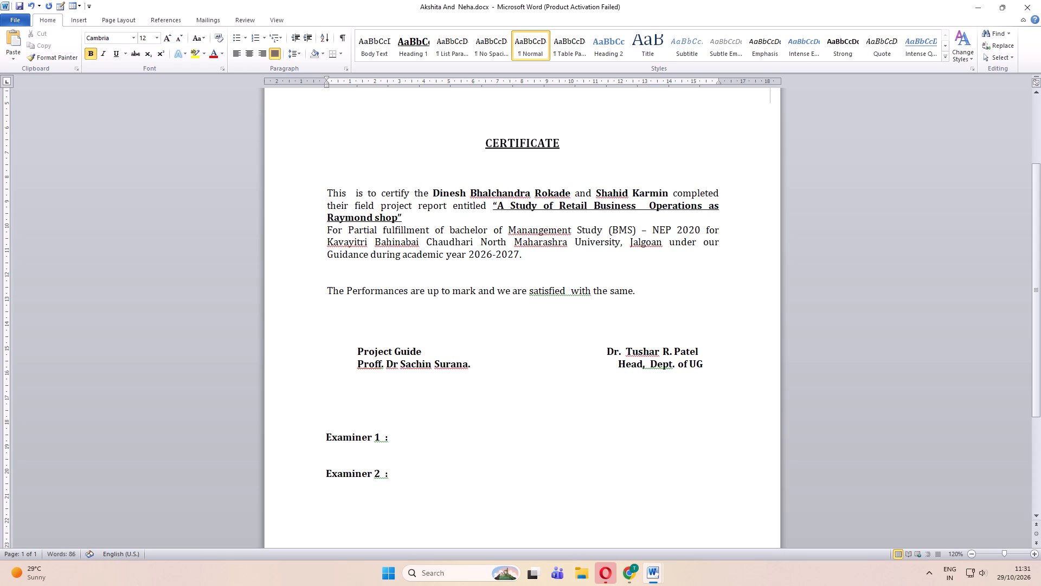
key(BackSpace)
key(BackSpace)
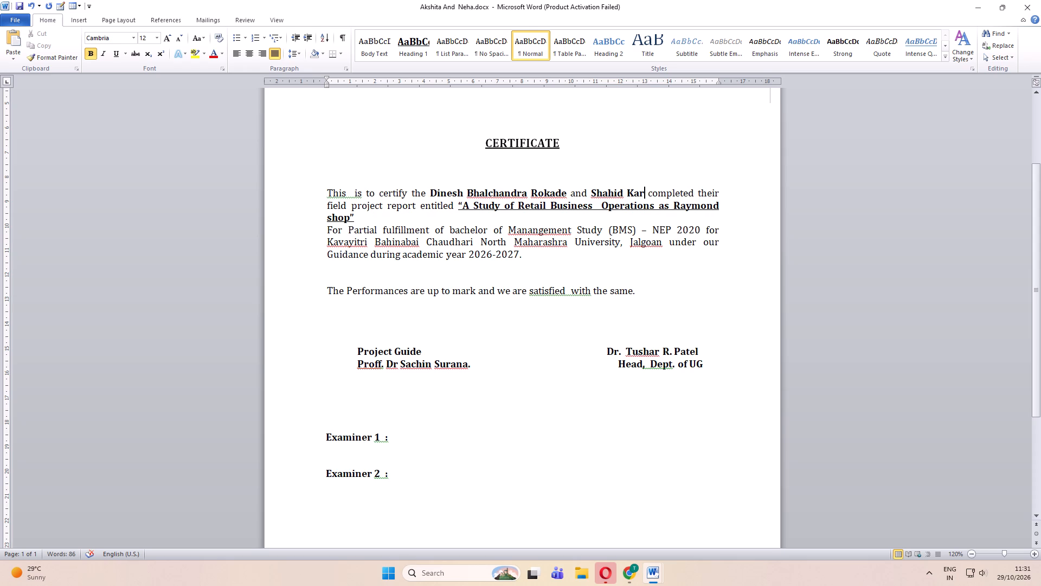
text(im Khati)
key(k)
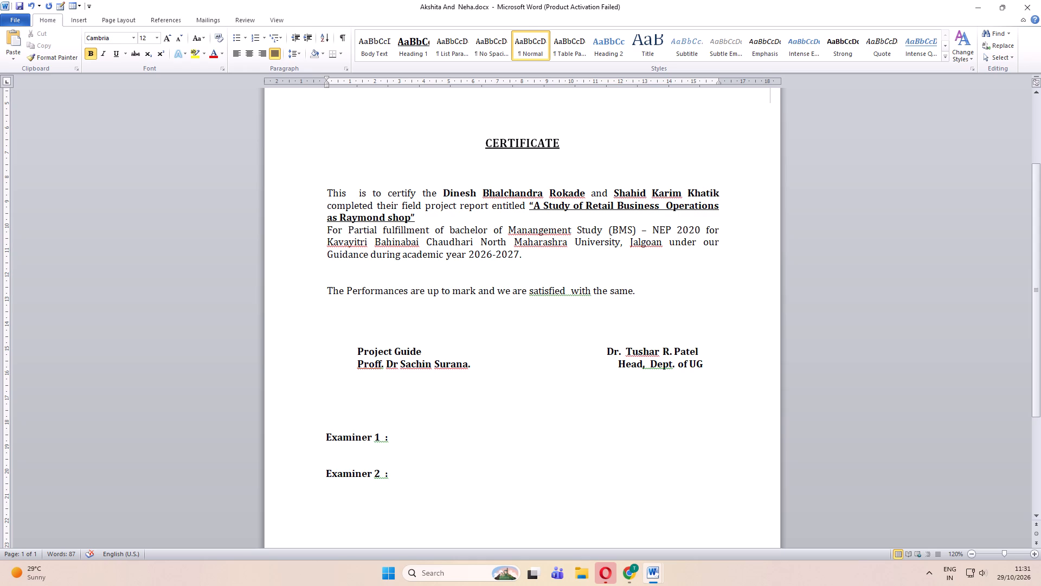
Replace the quoted project title with “A Study Of Marketing Strategies and Promotional Activities of Ramond shop, Shirpur”, including the quotation marks.
drag(529, 203, 649, 214)
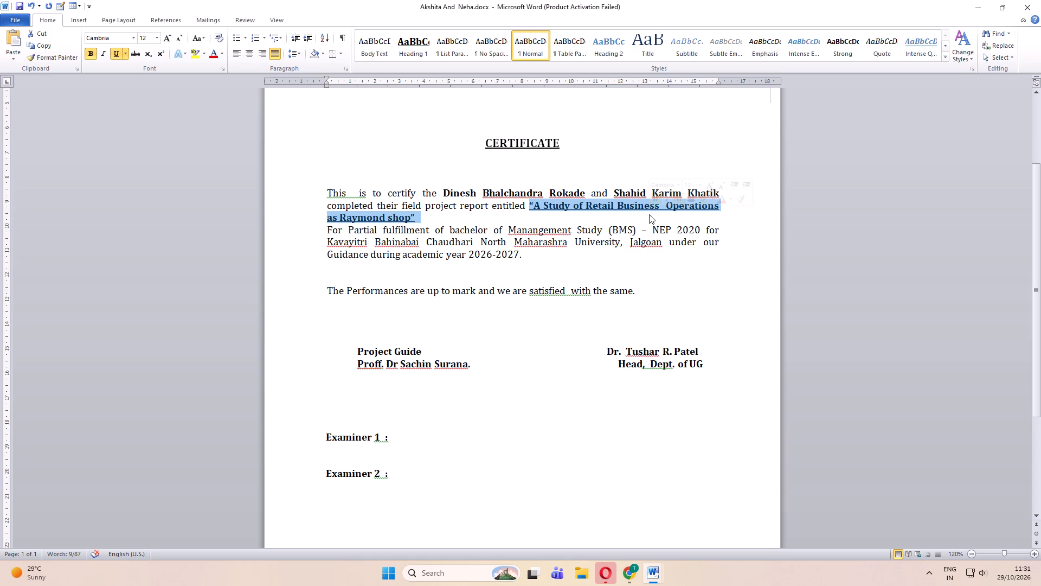
key(shift+quotedbl)
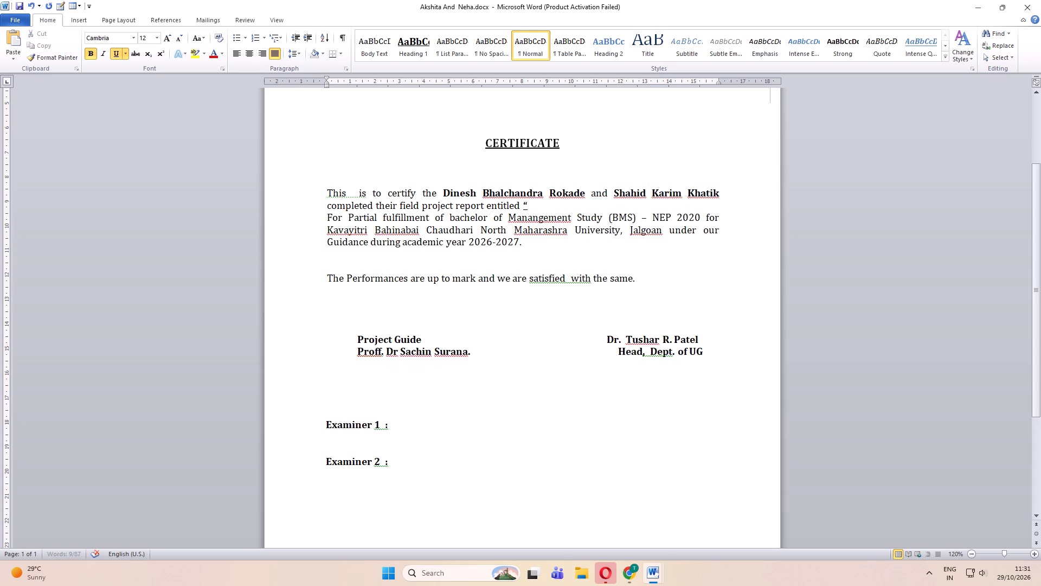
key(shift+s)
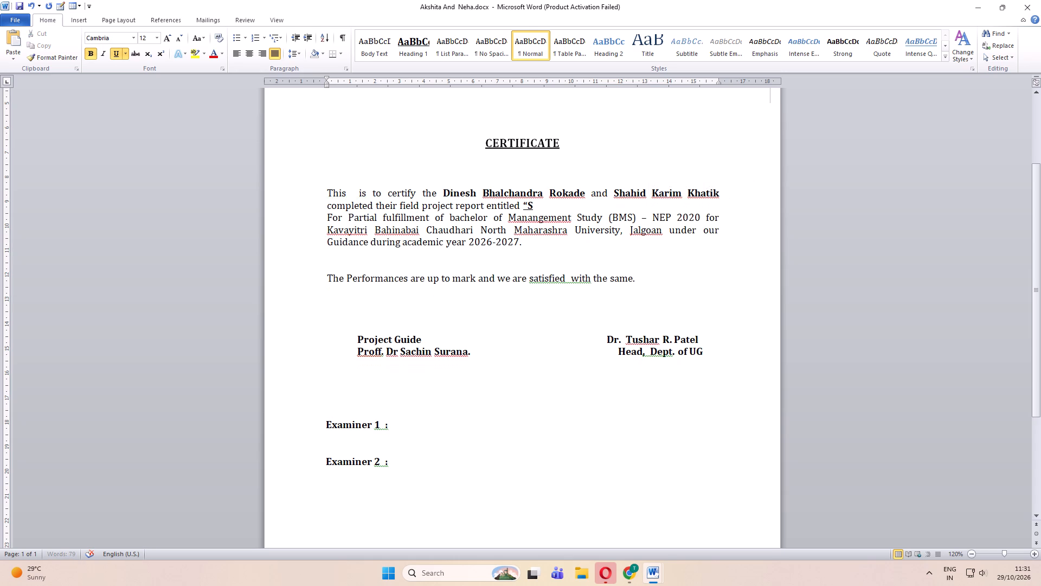
key(BackSpace)
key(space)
key(BackSpace)
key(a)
key(BackSpace)
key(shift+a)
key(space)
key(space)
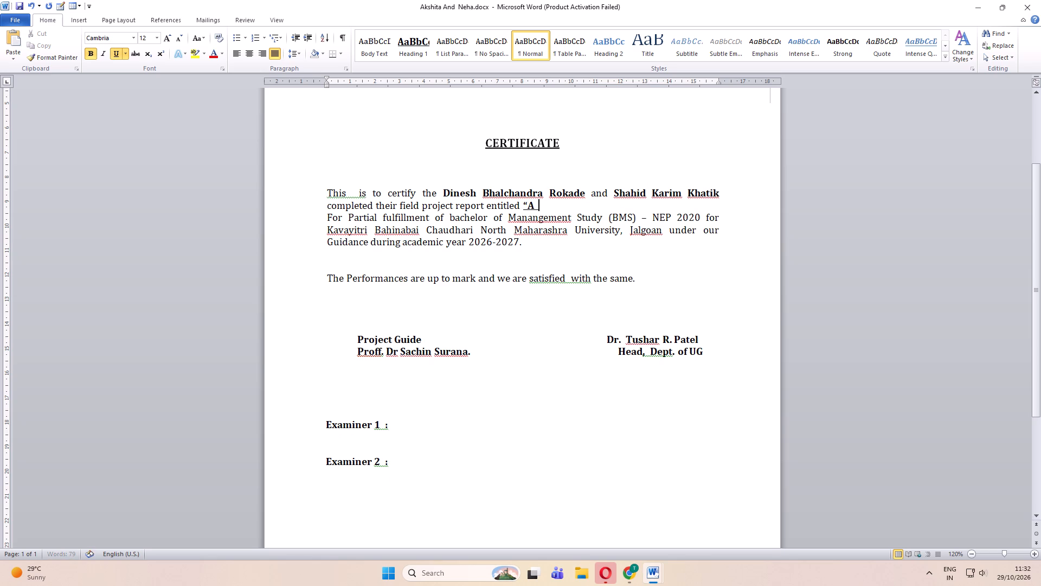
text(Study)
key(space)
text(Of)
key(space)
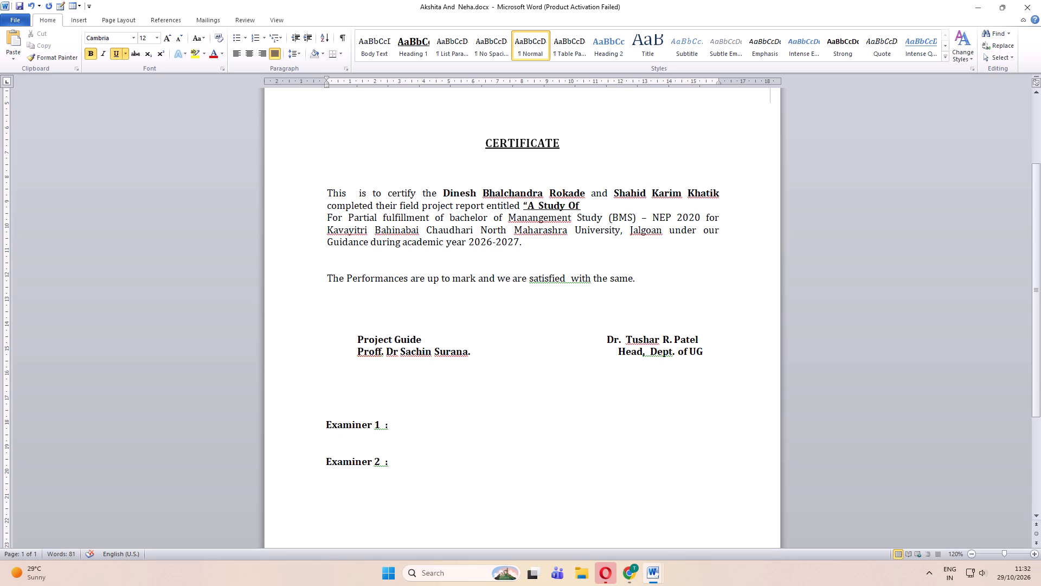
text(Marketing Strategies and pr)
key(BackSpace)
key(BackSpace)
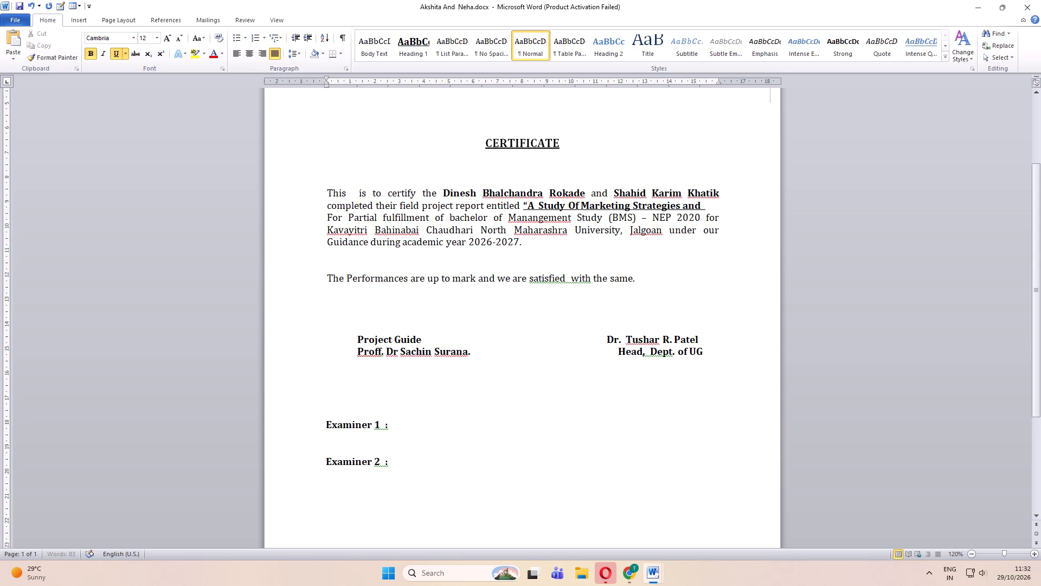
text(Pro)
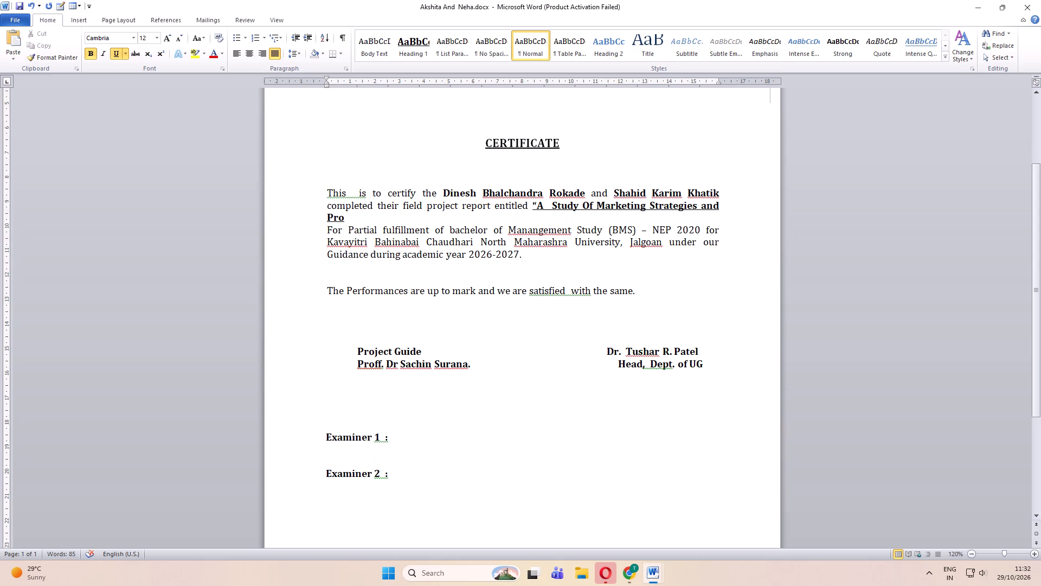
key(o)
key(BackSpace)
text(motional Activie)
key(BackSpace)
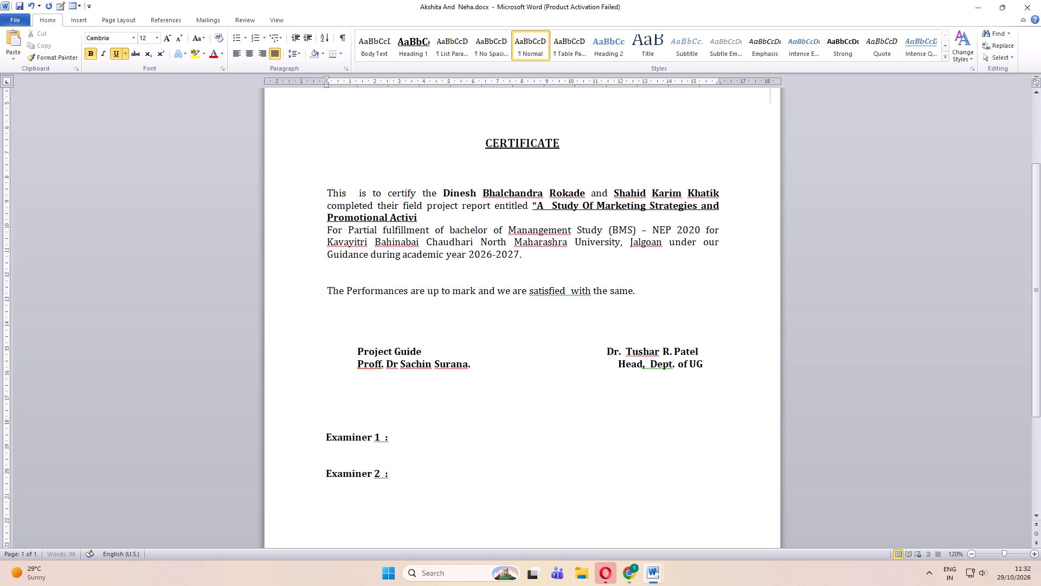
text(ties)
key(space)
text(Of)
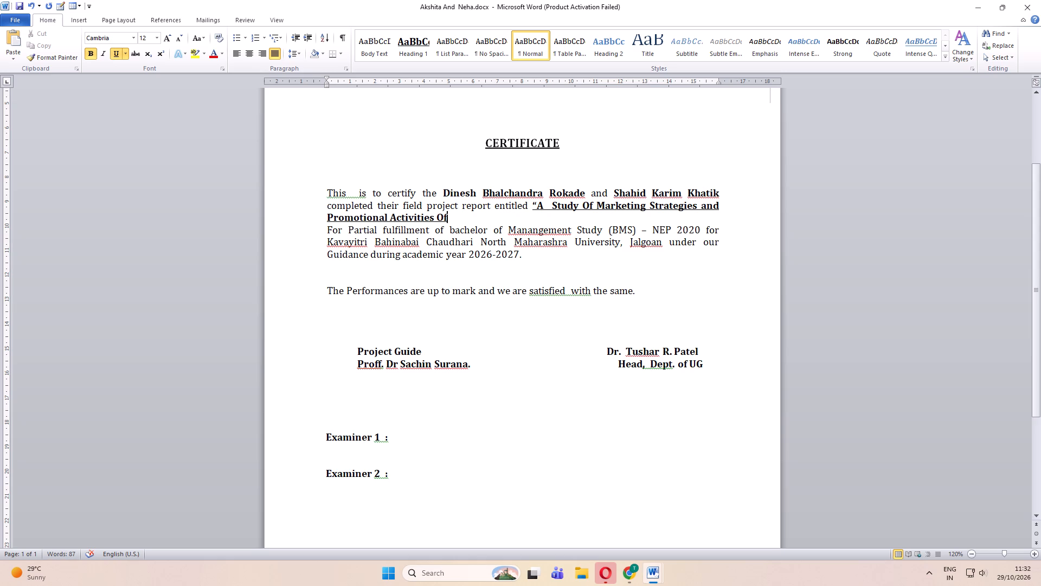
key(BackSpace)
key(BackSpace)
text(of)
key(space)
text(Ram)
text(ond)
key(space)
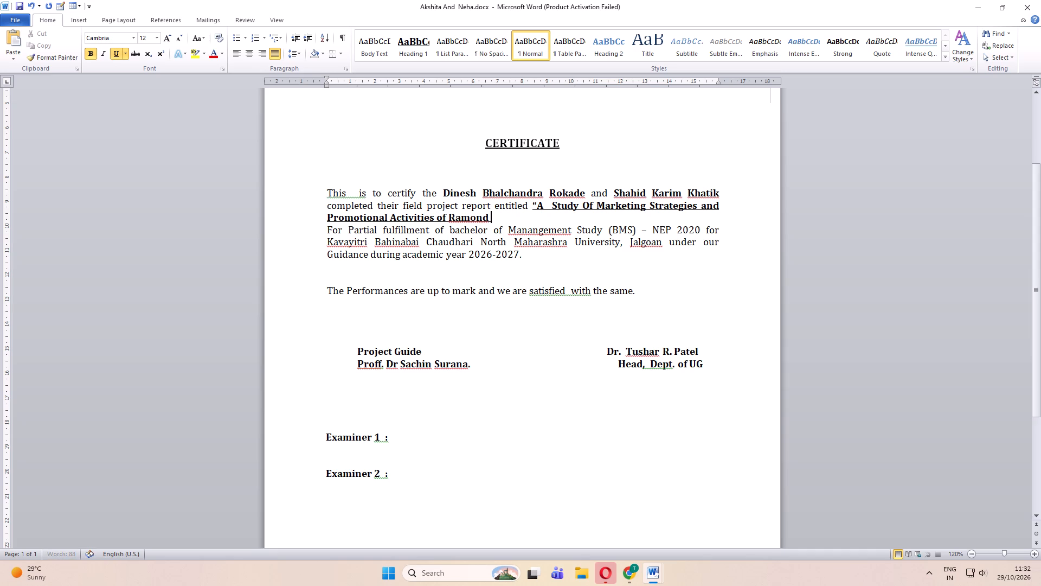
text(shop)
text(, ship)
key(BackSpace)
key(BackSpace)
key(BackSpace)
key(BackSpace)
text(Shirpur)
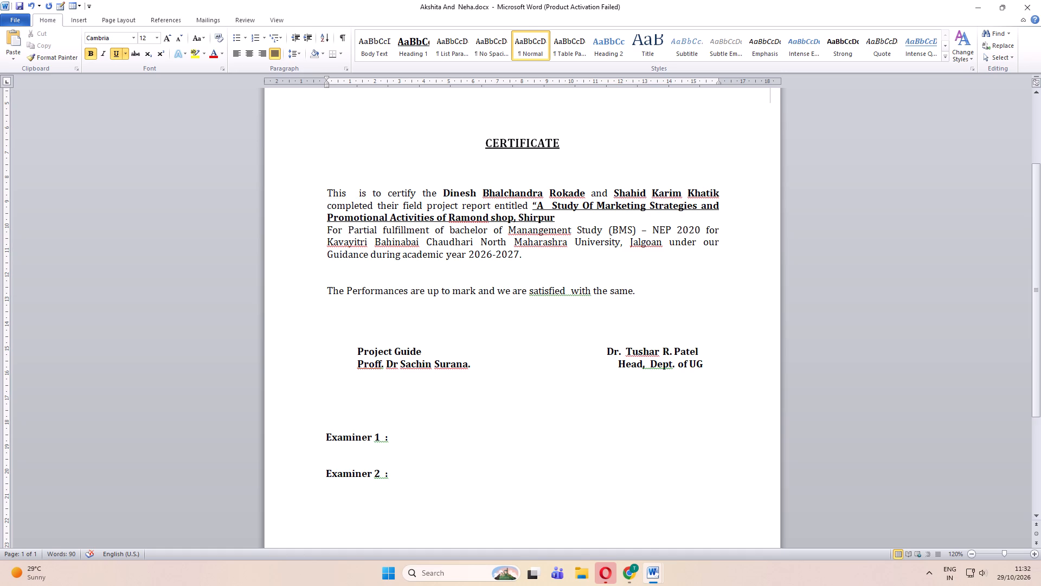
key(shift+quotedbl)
Justify the certificate's body text from the opening sentence through the line about the performances.
click(329, 187)
drag(329, 187, 448, 248)
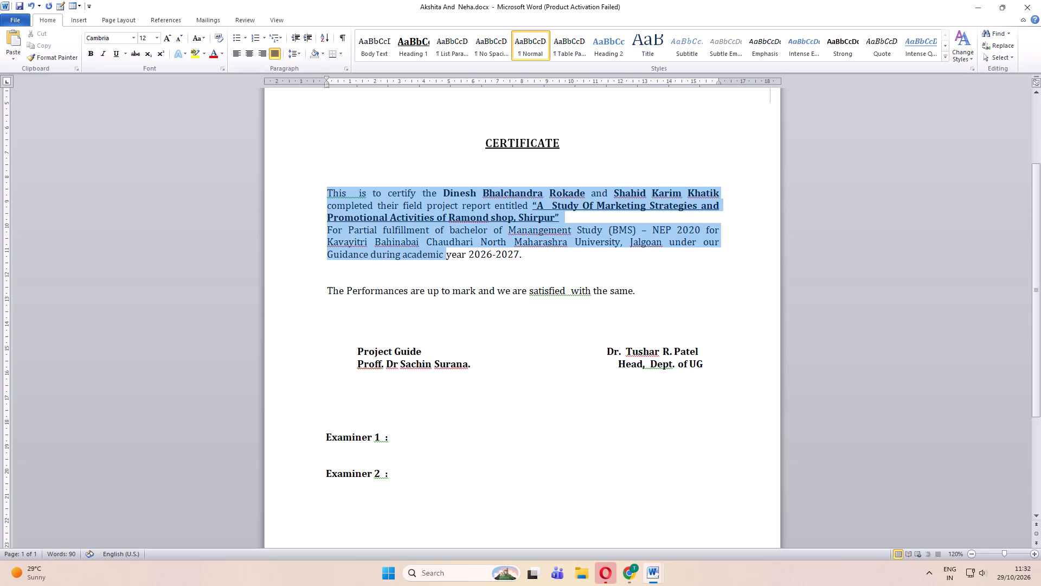
drag(448, 248, 734, 316)
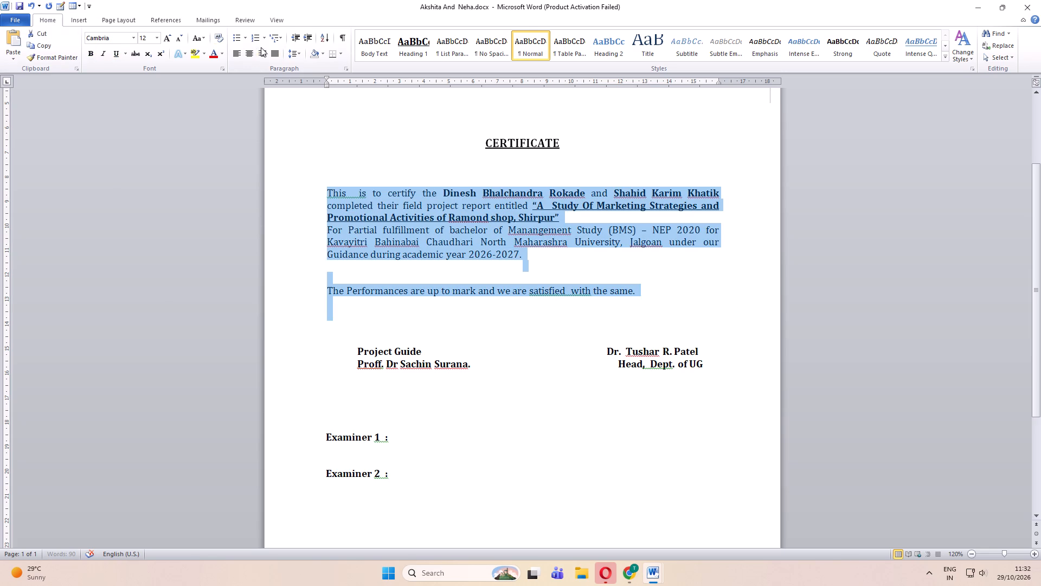
click(274, 52)
click(274, 52)
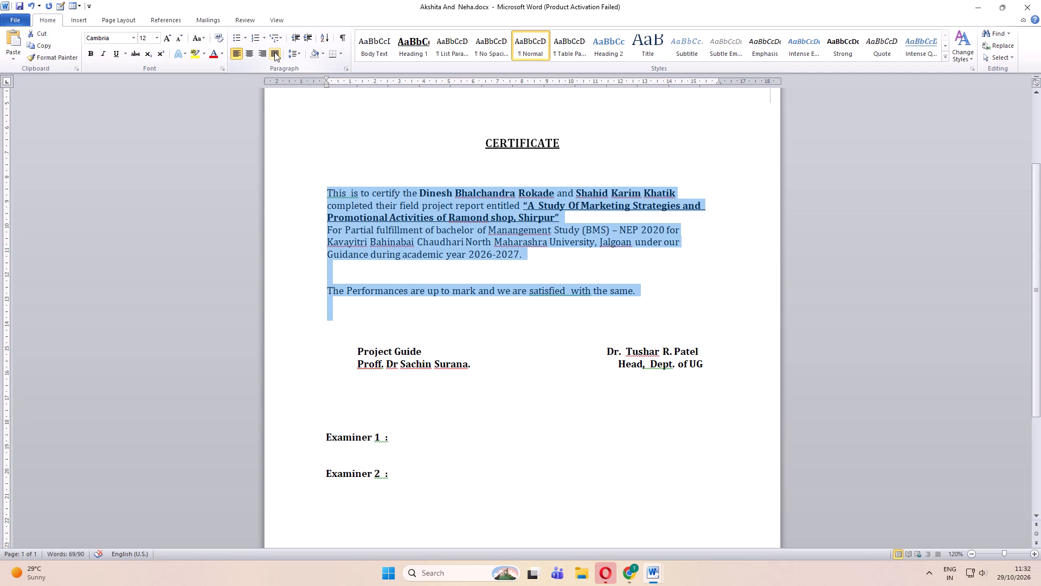
click(274, 52)
click(519, 405)
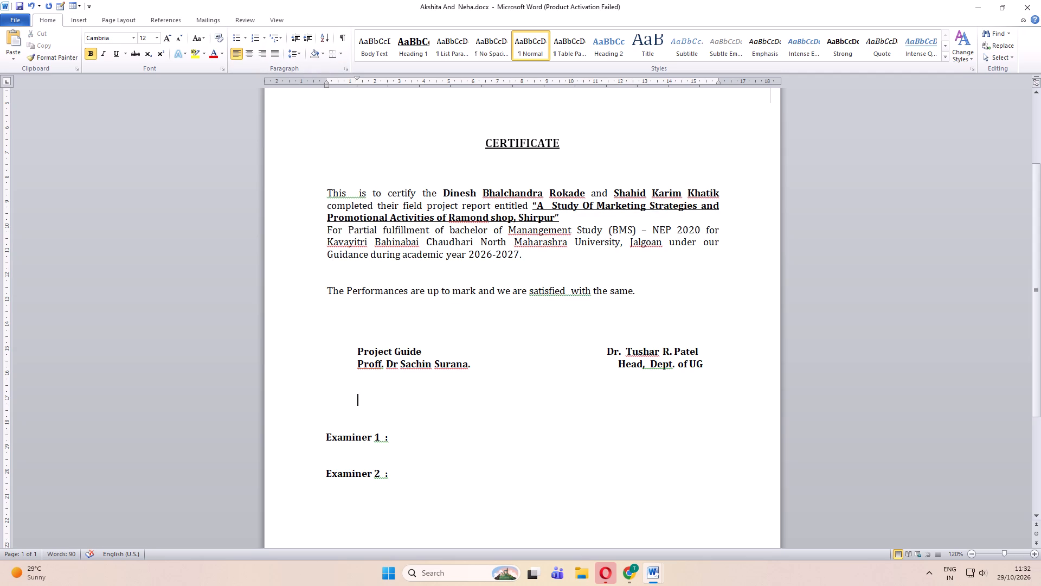
Replace the project guide's name after “Proff.” in the signature block with “Mrs” and the new guide Mansi's full name.
scroll(437, 366, up, 2)
scroll(437, 366, down, 2)
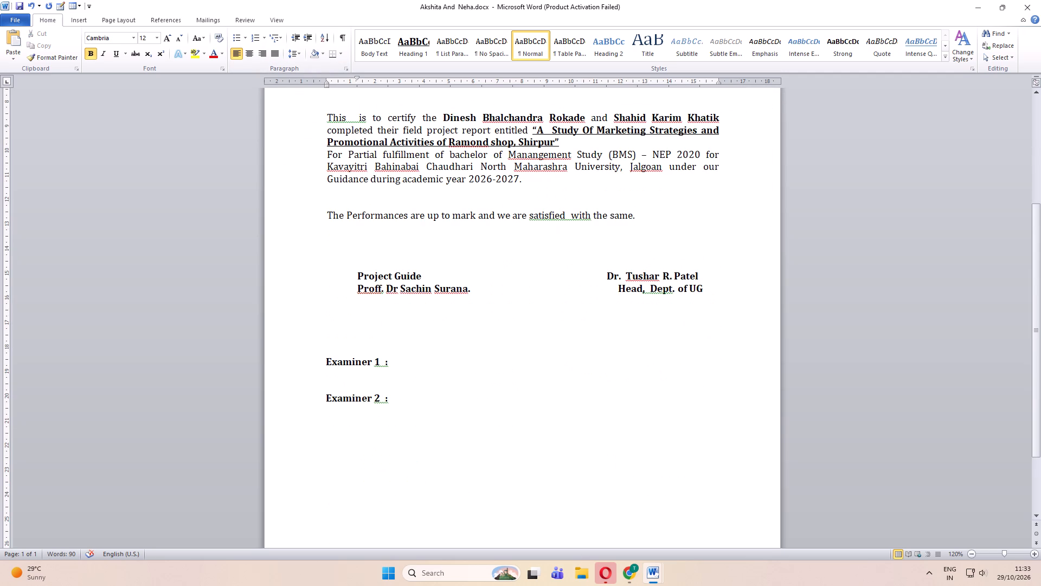
drag(476, 288, 419, 288)
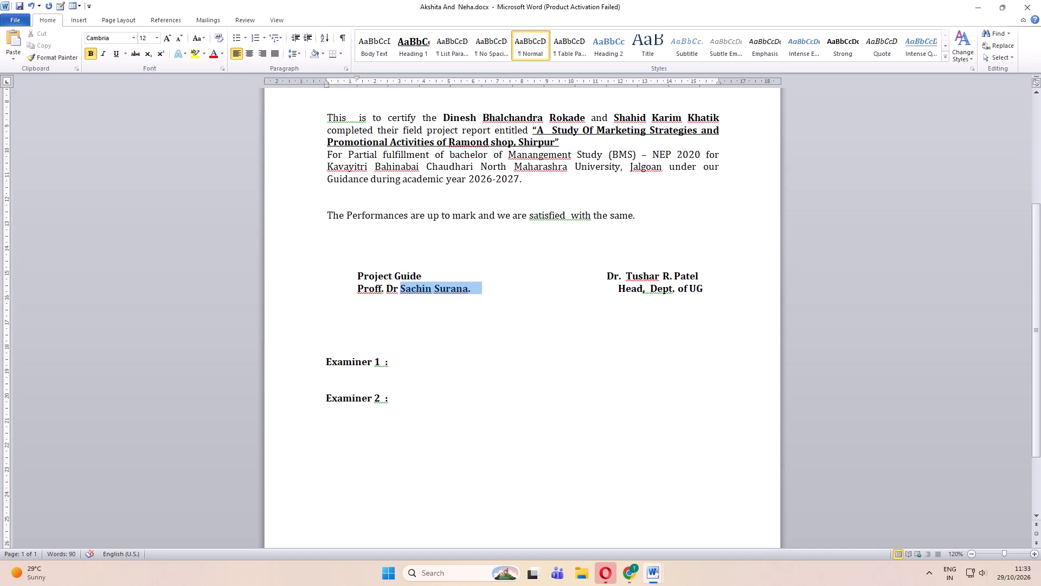
drag(419, 288, 381, 290)
drag(381, 290, 386, 291)
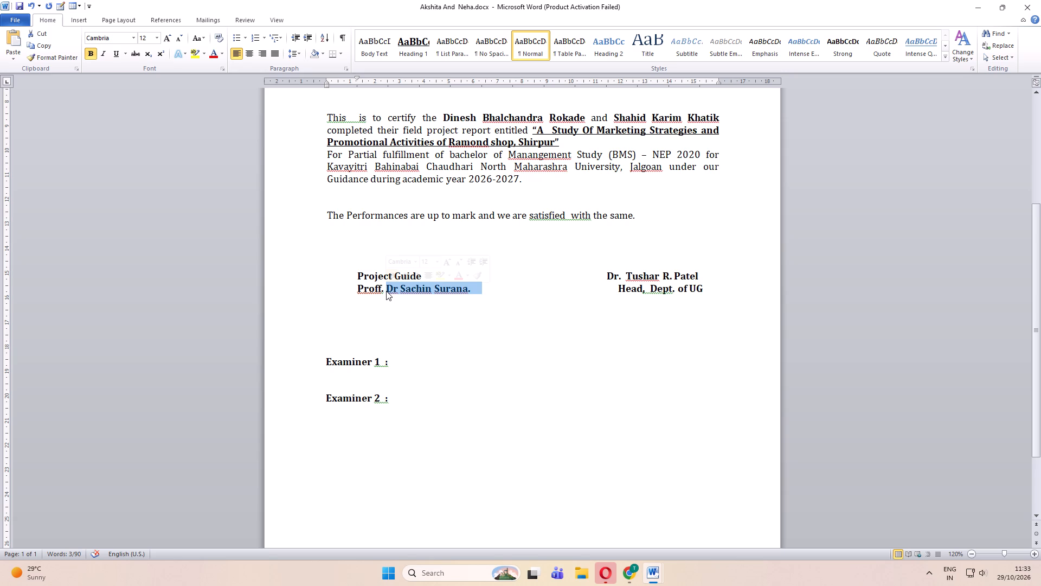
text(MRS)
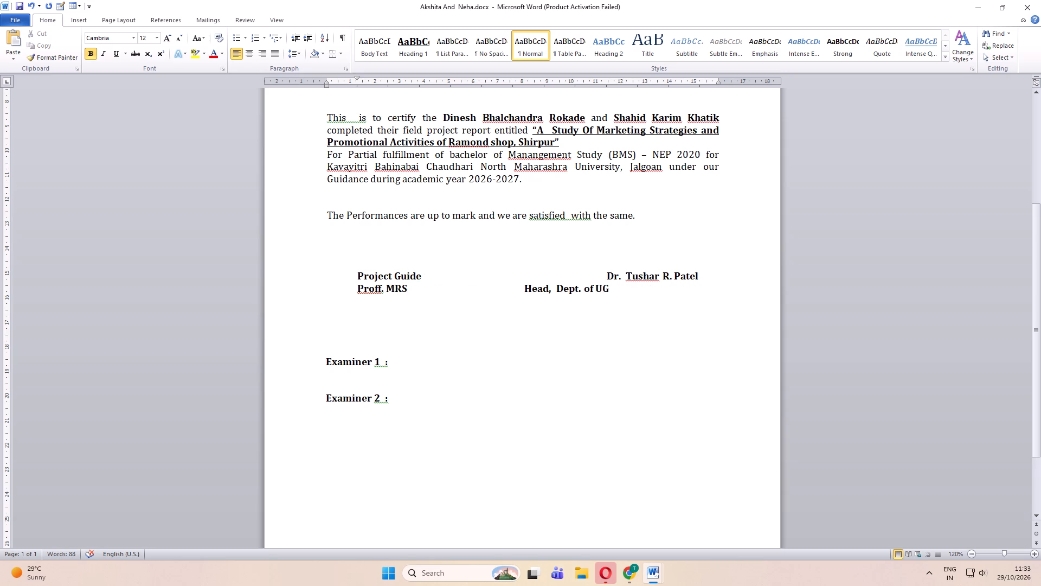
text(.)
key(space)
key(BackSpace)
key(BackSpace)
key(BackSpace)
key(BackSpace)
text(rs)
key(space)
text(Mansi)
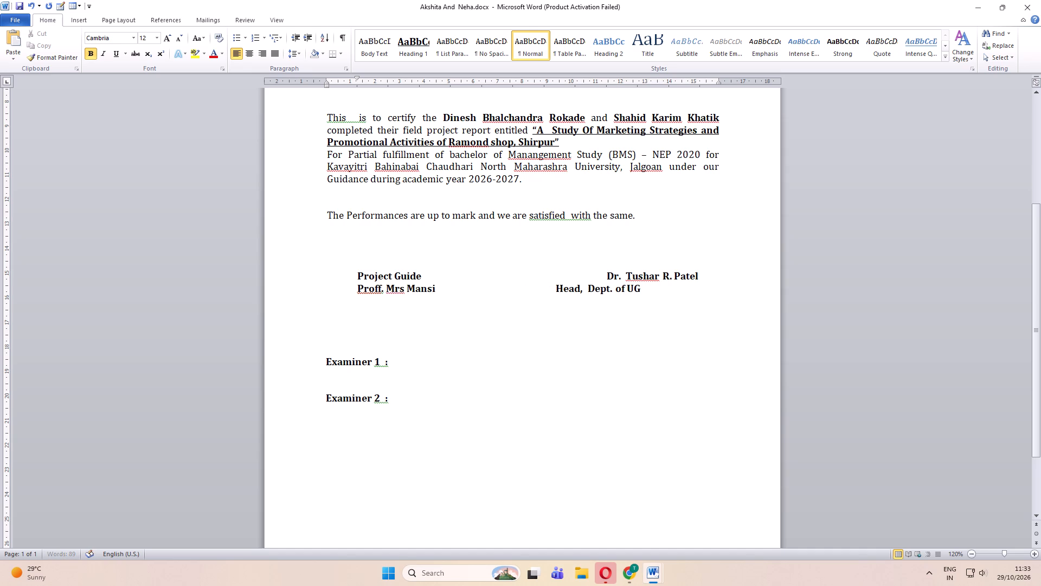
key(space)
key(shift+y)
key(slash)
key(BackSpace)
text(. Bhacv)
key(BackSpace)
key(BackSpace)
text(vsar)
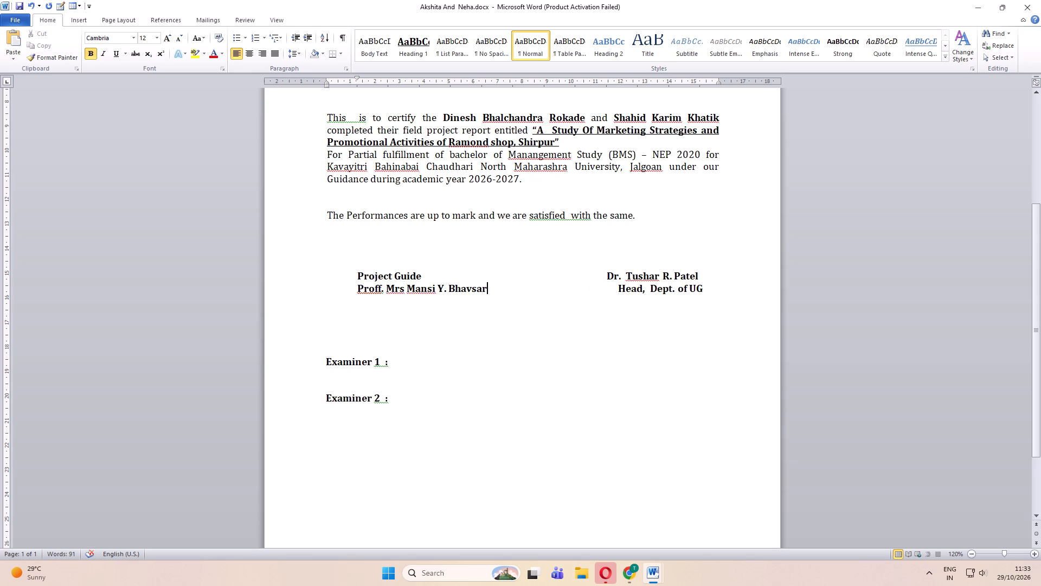
click(548, 368)
Save the certificate as a new Word document named “dinesh and shahid” in the Downloads folder.
scroll(406, 271, up, 2)
scroll(406, 271, down, 7)
scroll(406, 271, up, 7)
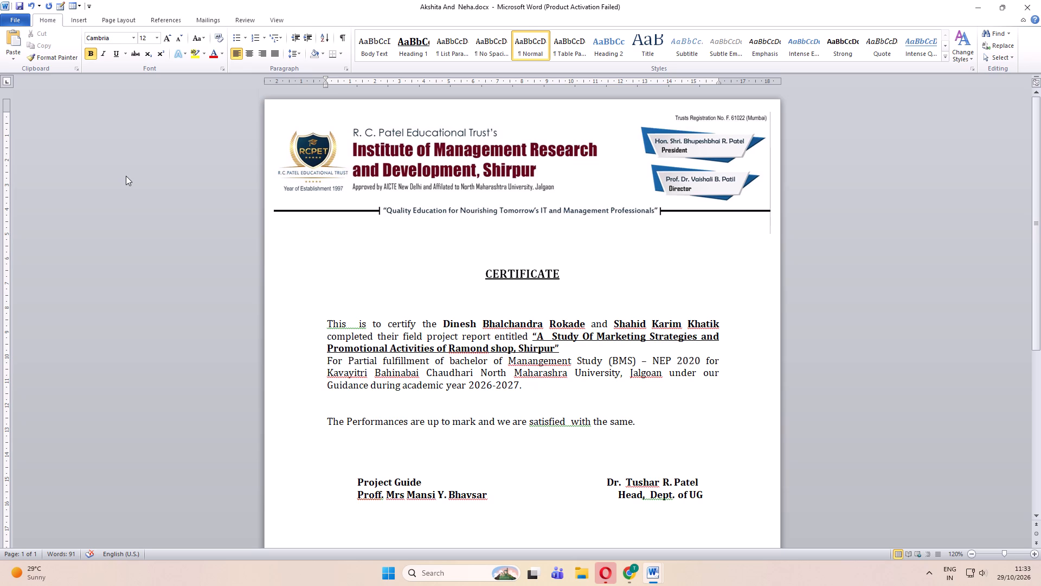
click(20, 12)
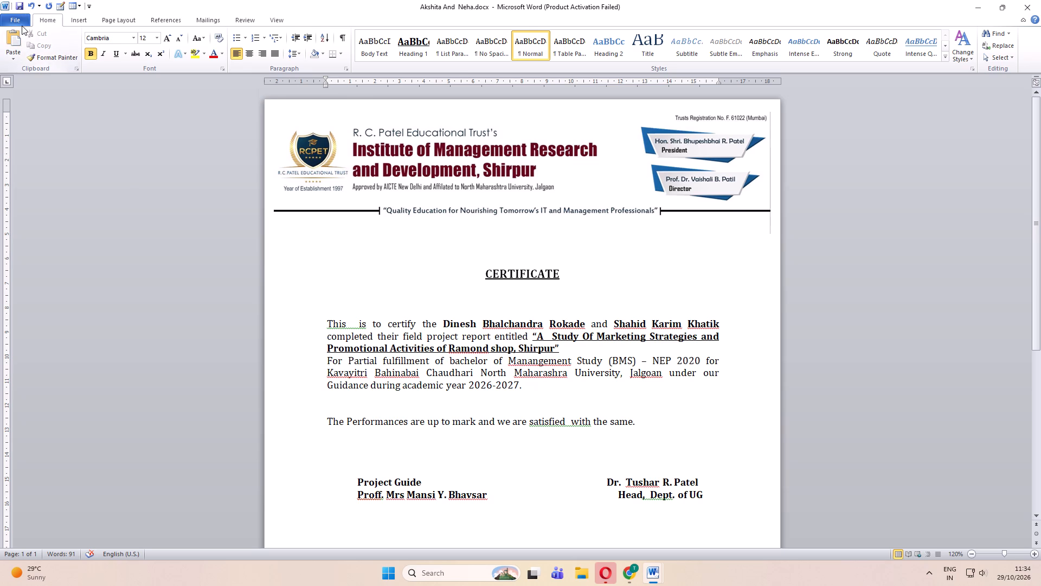
click(23, 17)
click(27, 55)
key(BackSpace)
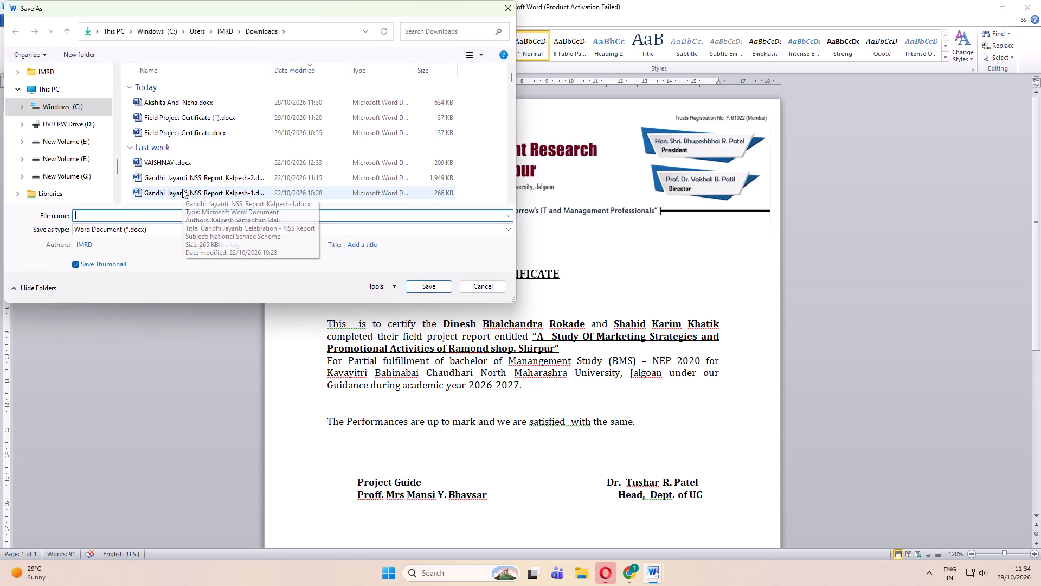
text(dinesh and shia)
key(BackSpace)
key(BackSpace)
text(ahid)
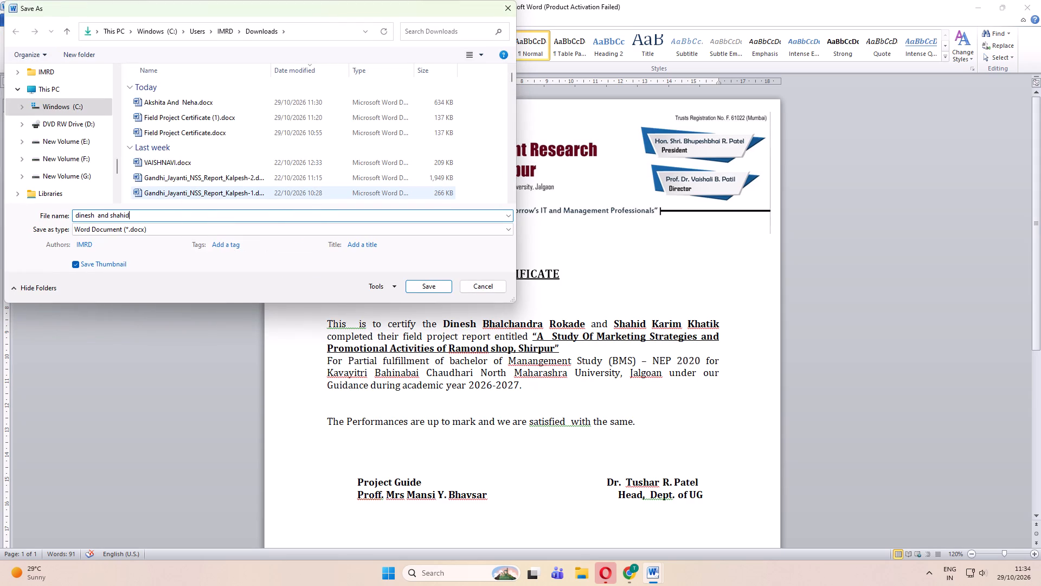
scroll(182, 189, up, 1)
scroll(7, 116, up, 6)
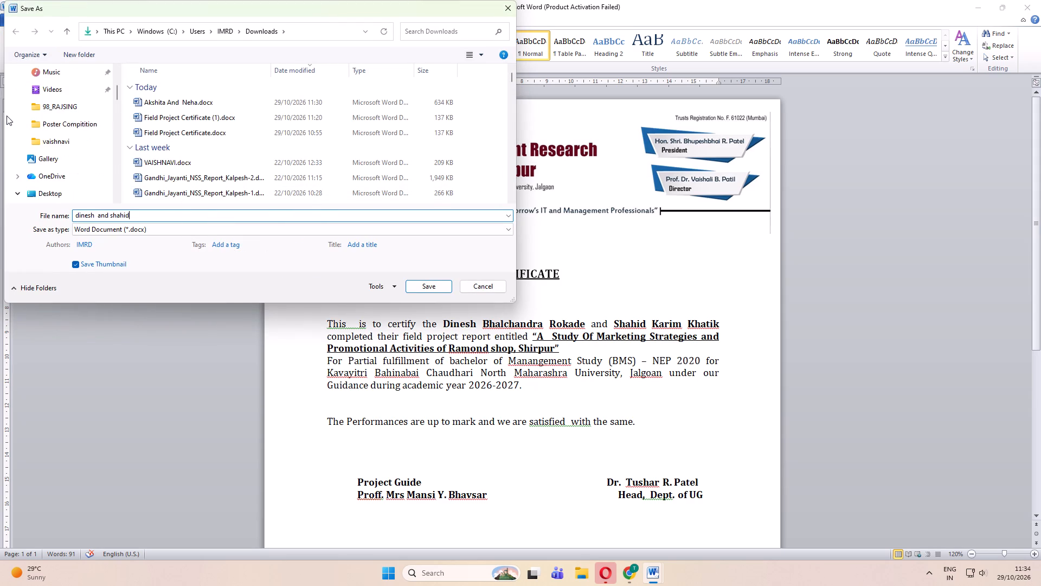
scroll(43, 115, up, 10)
click(47, 133)
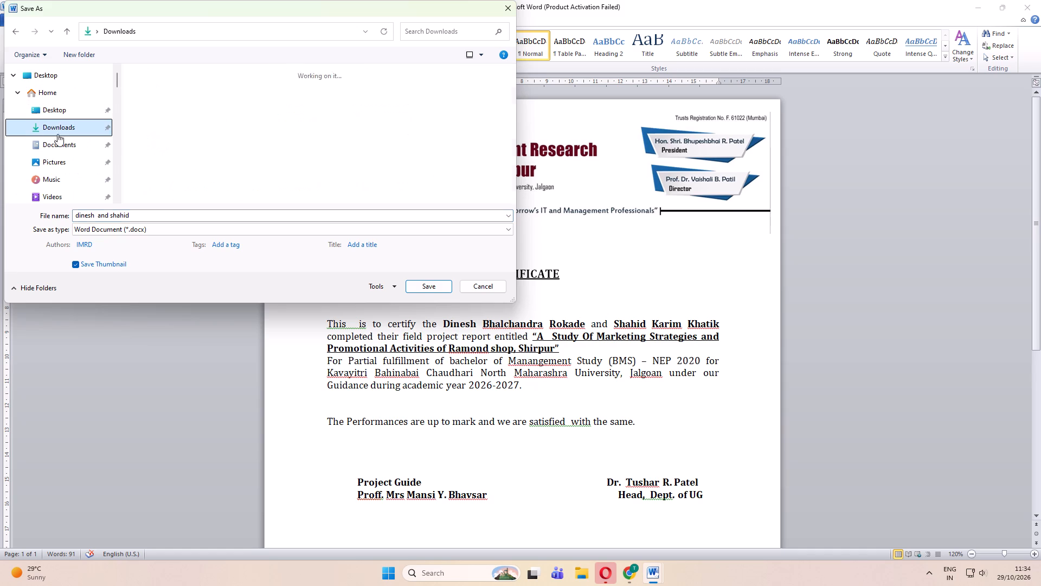
Finish saving the certificate as the Word document “dinesh and shahid” in the Downloads folder.
click(437, 292)
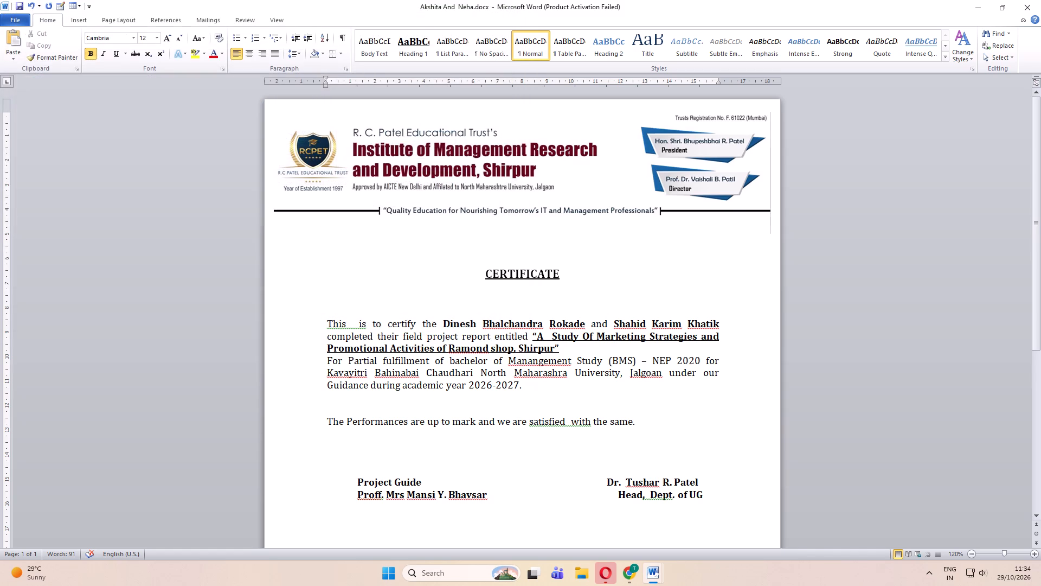
Switch to File Explorer and open the Downloads folder.
click(580, 574)
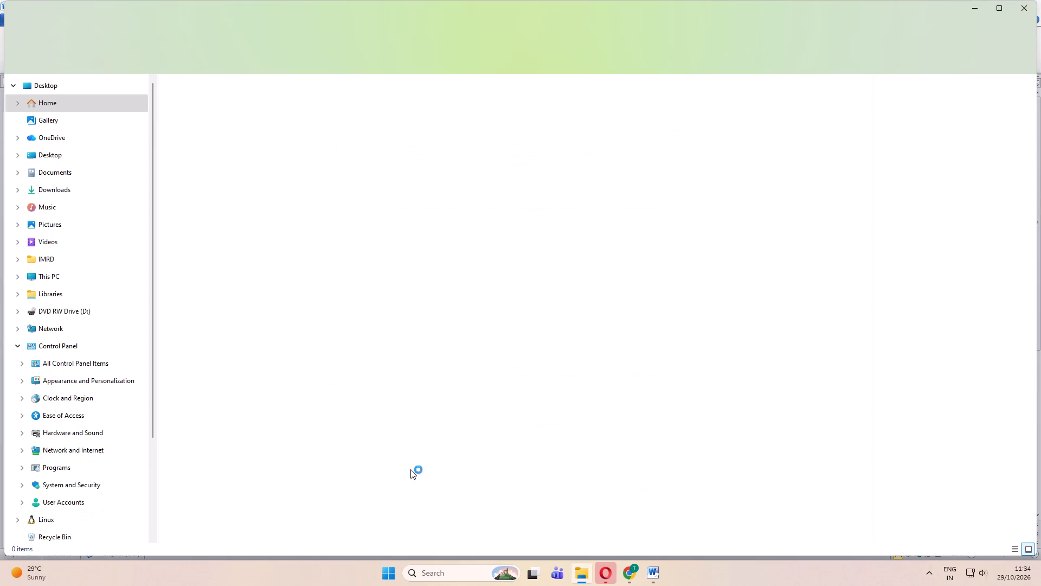
click(63, 183)
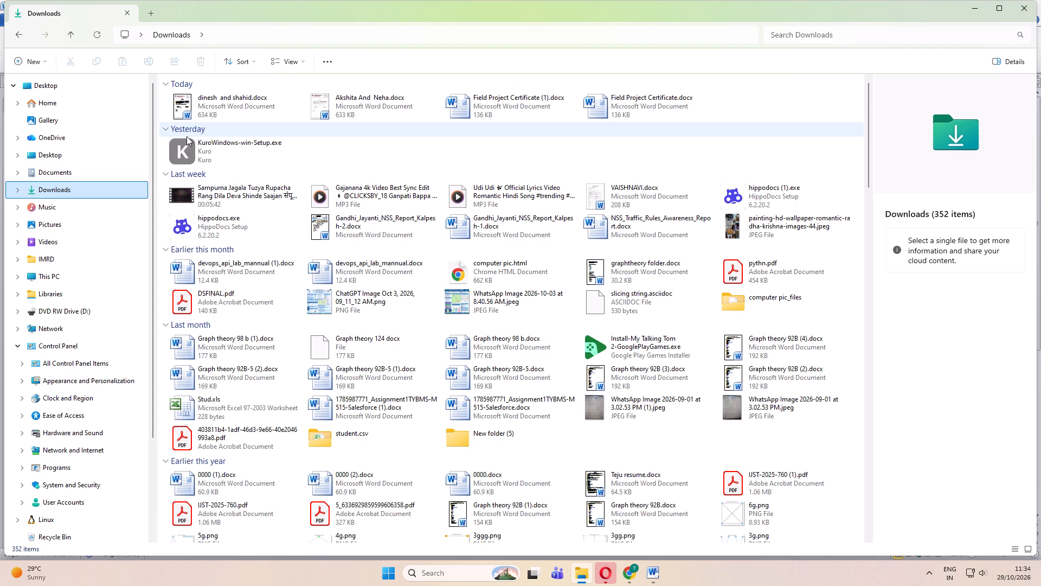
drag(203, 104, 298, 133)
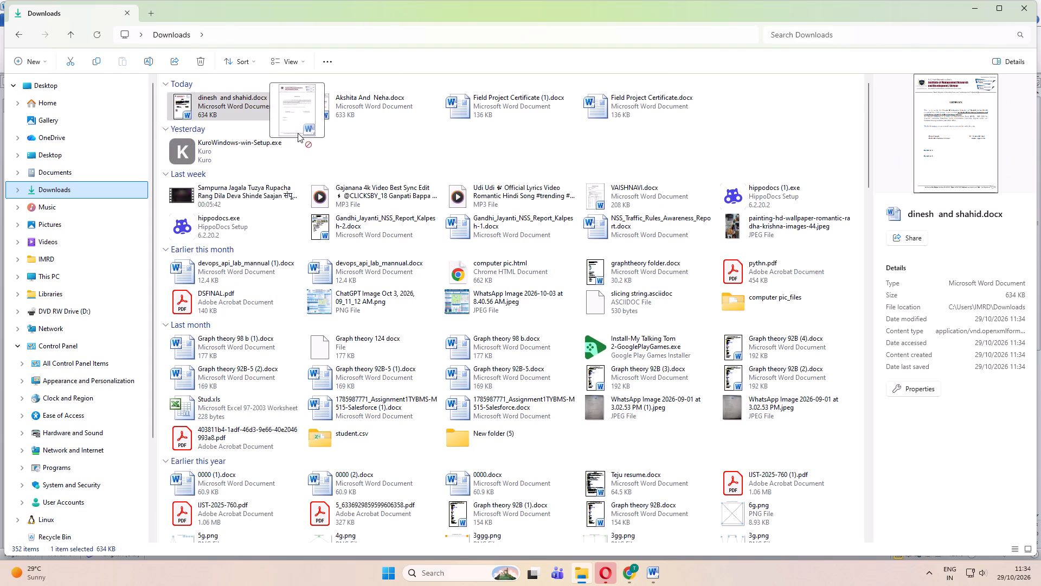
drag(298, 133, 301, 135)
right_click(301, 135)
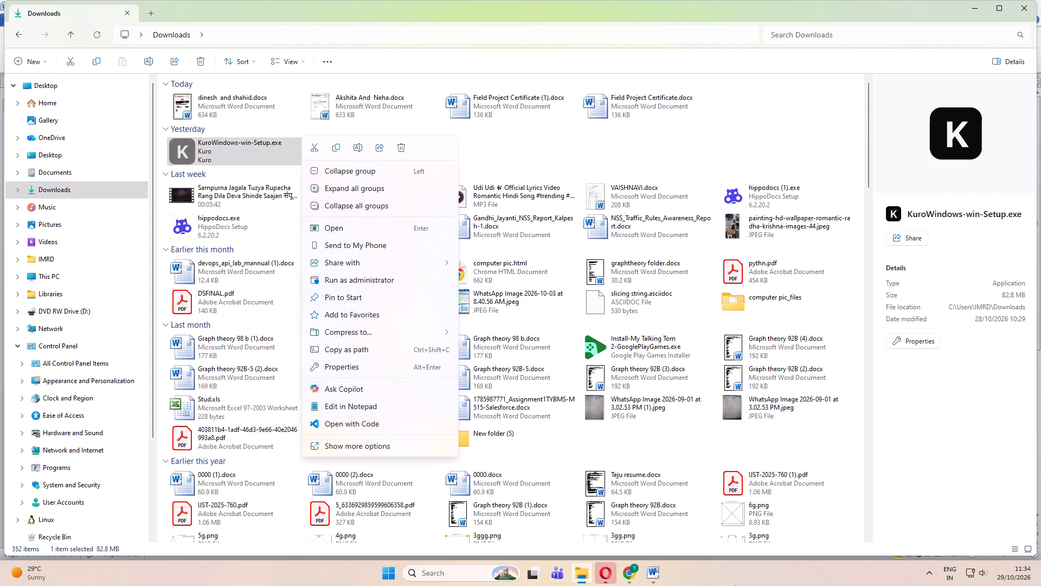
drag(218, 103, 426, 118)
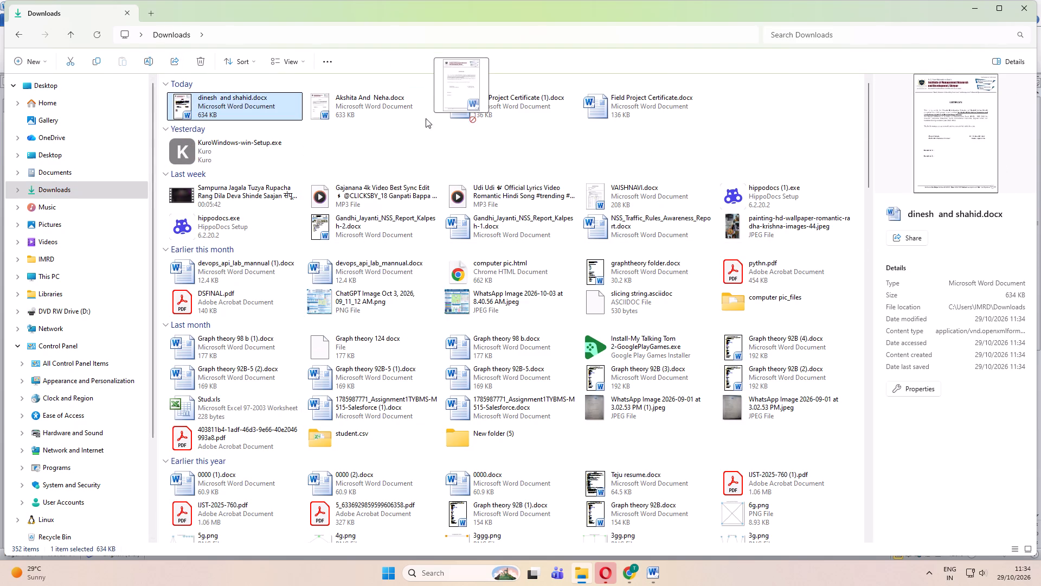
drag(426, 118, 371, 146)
Select the “dinesh and shahid” Word document in the Downloads folder and bring up its available file actions.
click(254, 106)
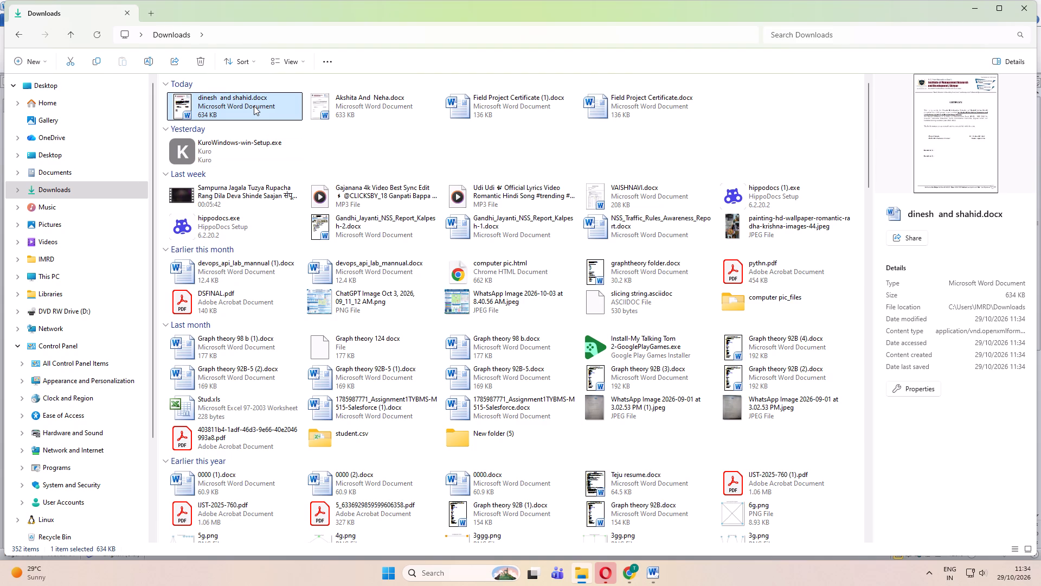
click(254, 106)
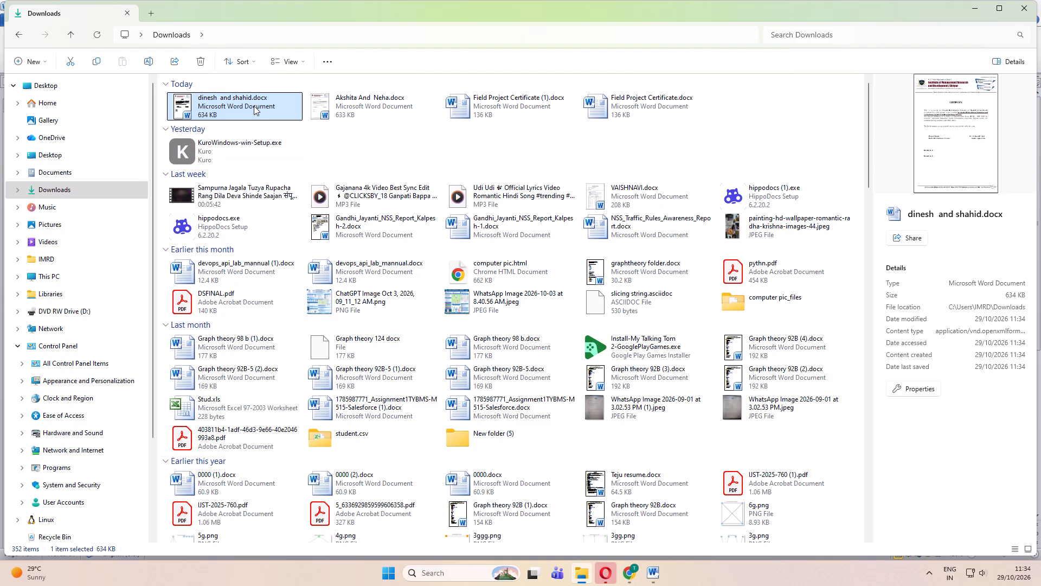
right_click(254, 106)
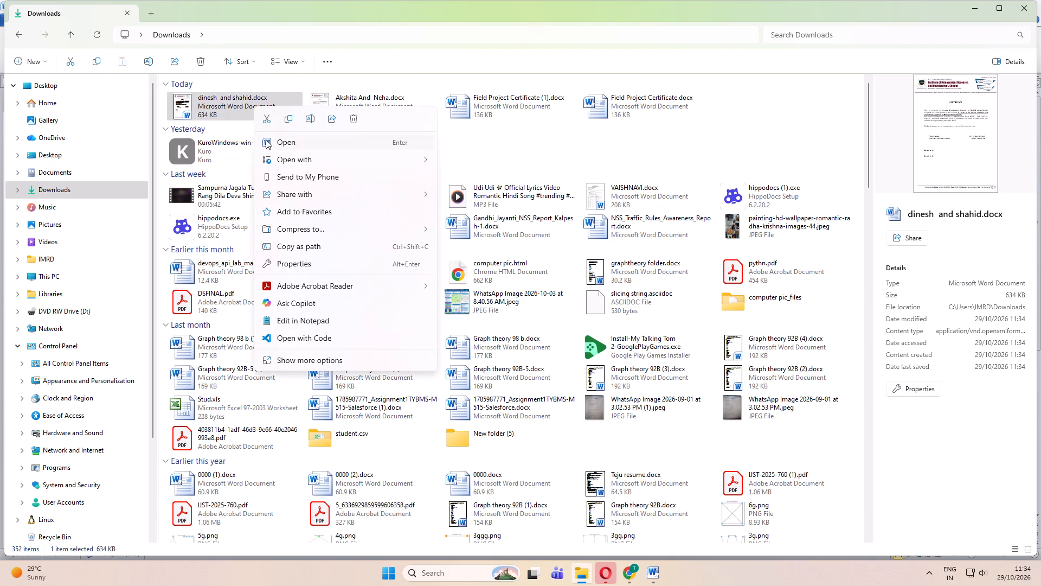
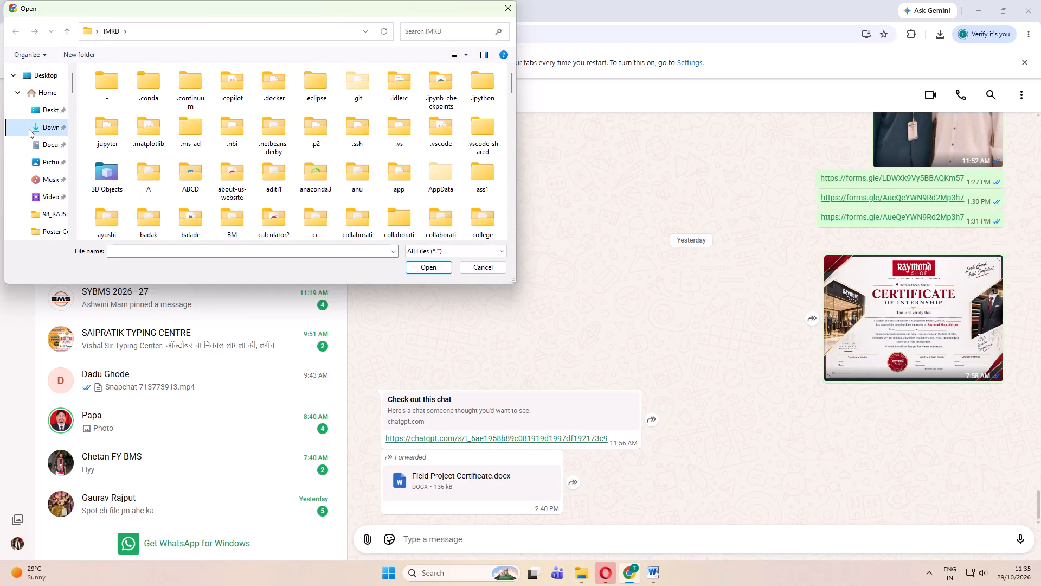
Browse to the Downloads folder to choose a document to attach to the open WhatsApp chat.
click(29, 129)
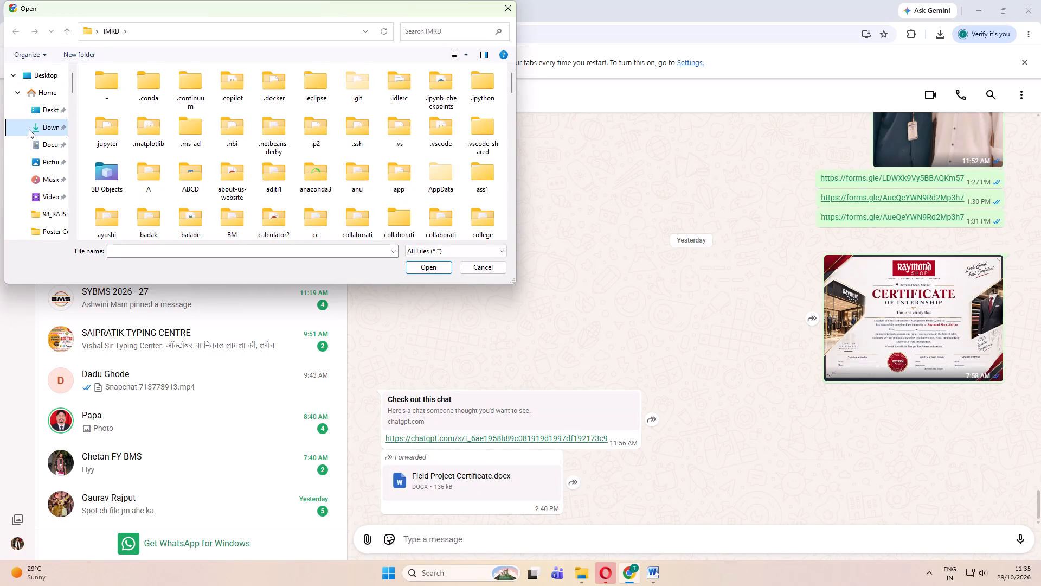
triple_click(29, 129)
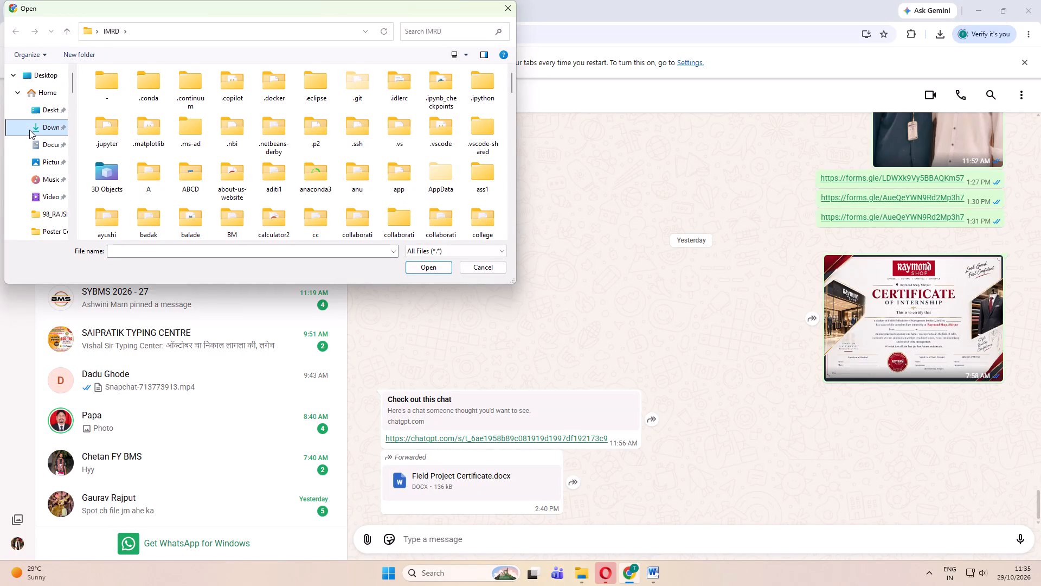
triple_click(29, 130)
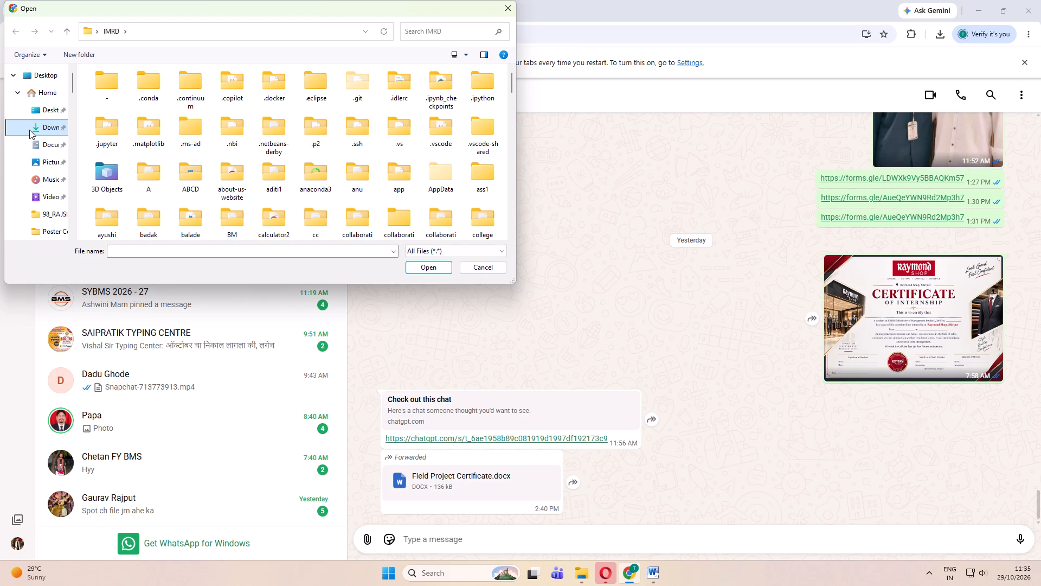
triple_click(29, 130)
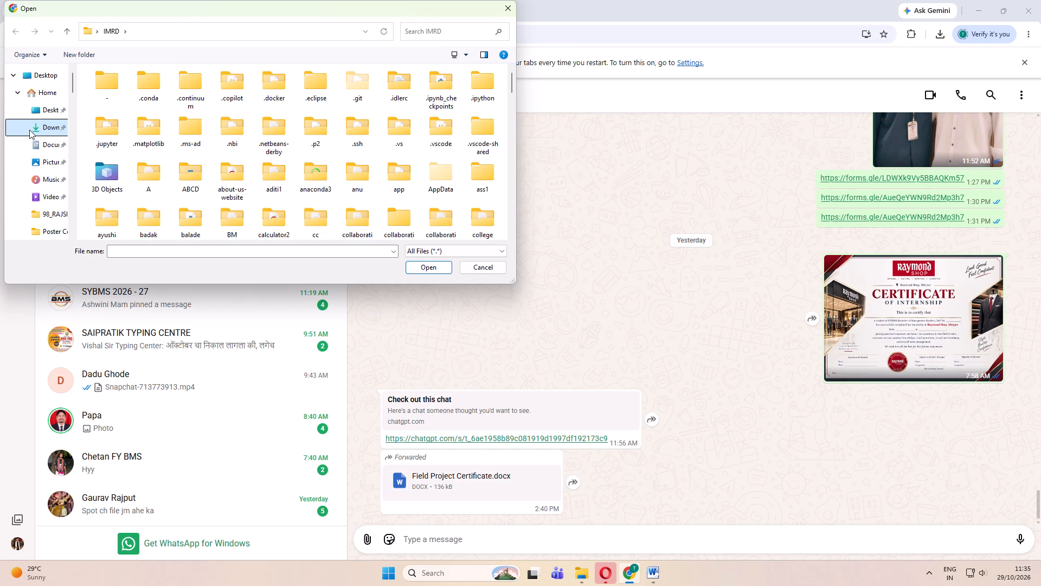
double_click(29, 130)
click(34, 75)
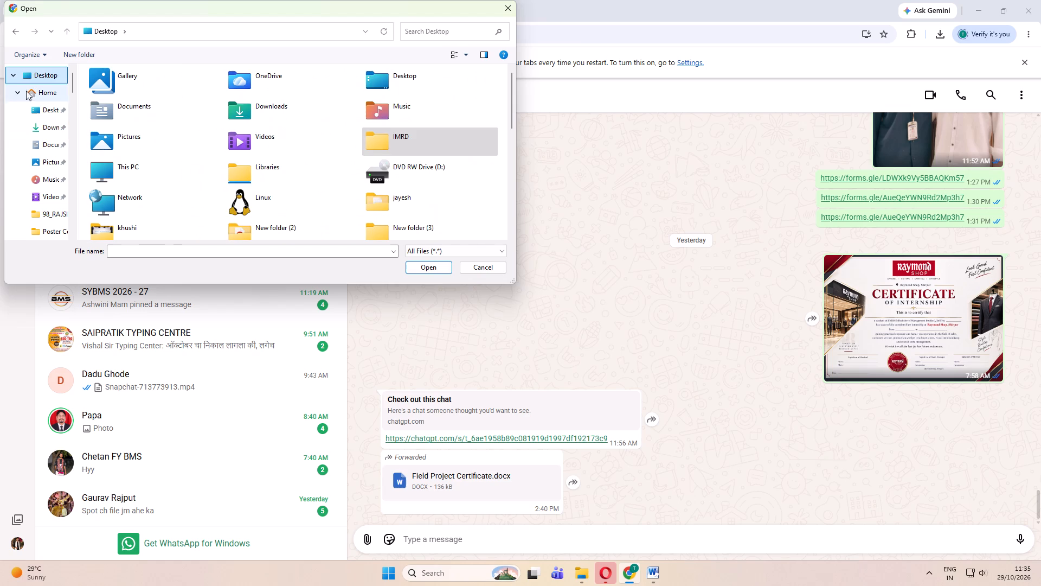
click(20, 131)
triple_click(20, 131)
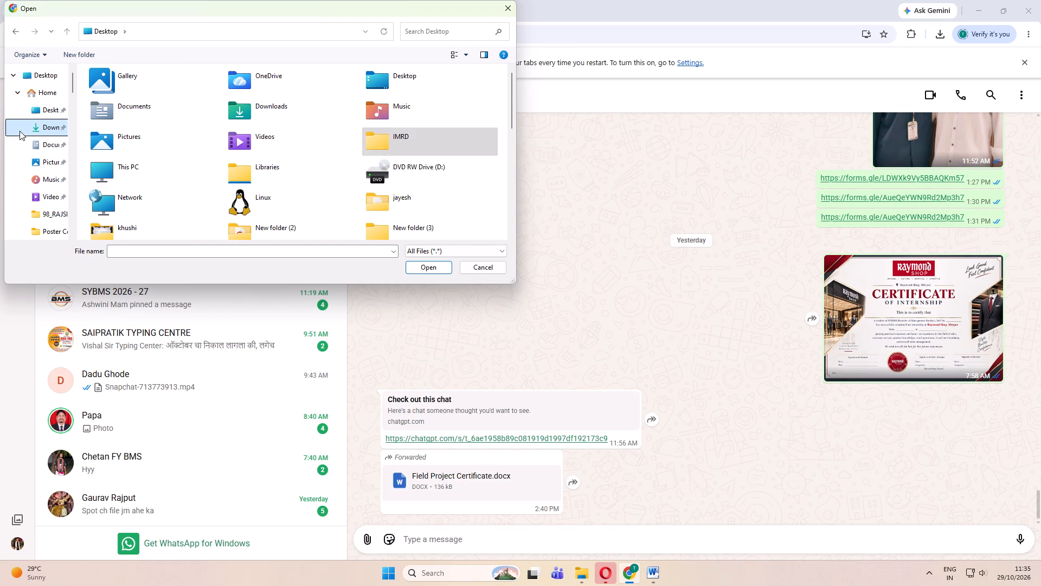
click(239, 122)
click(239, 122)
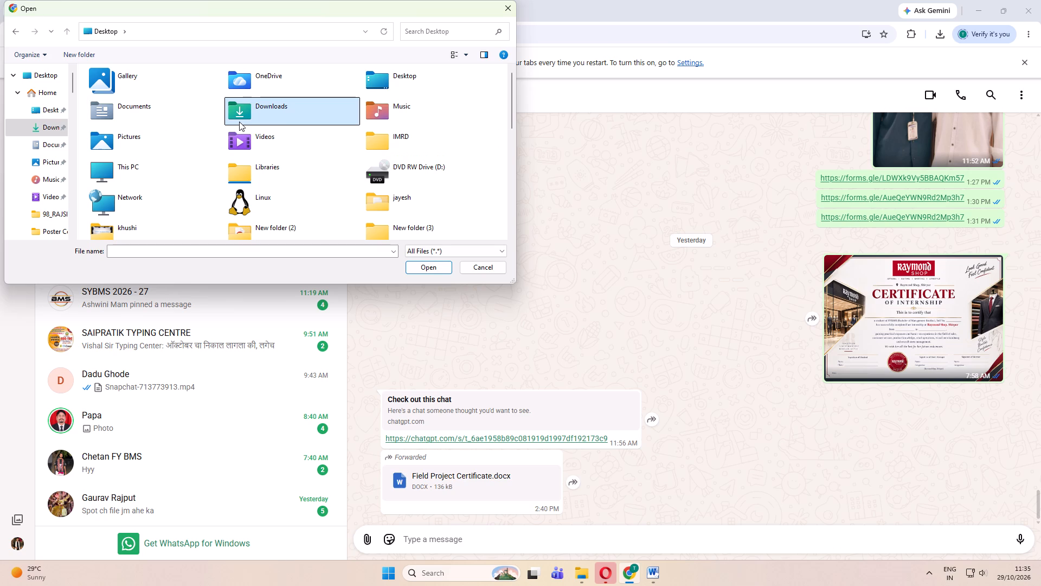
click(271, 122)
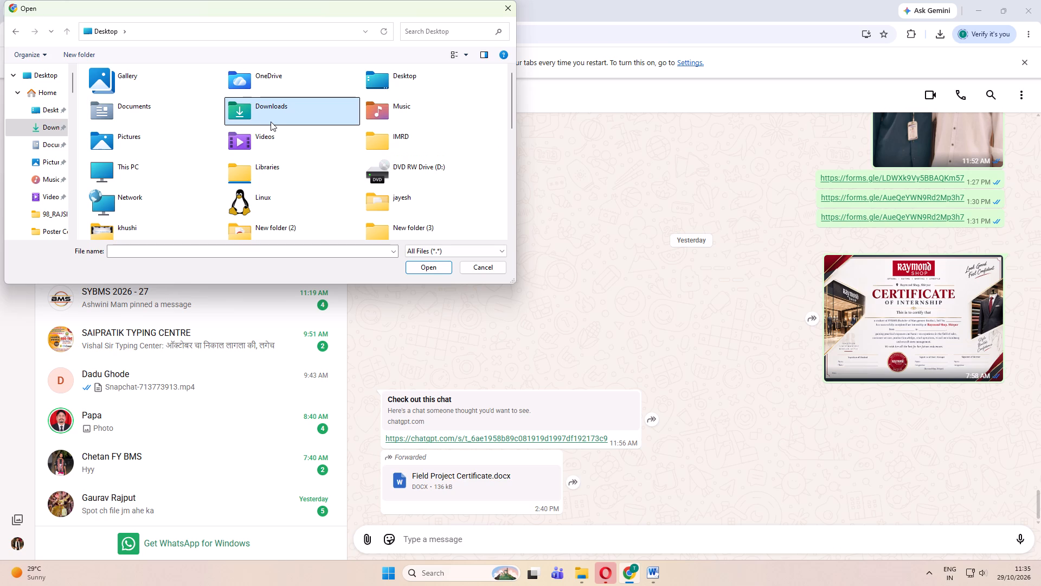
triple_click(271, 122)
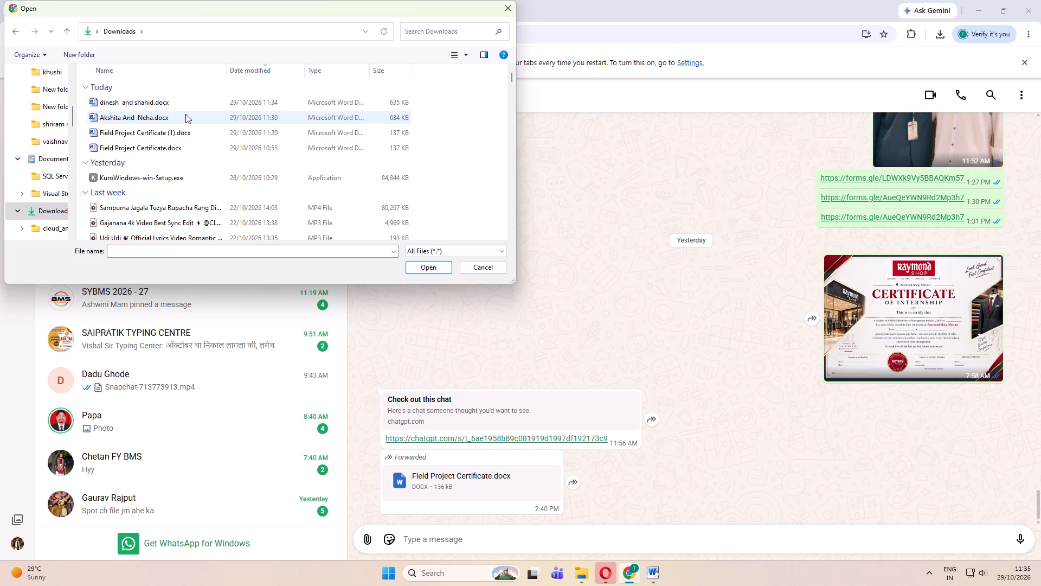
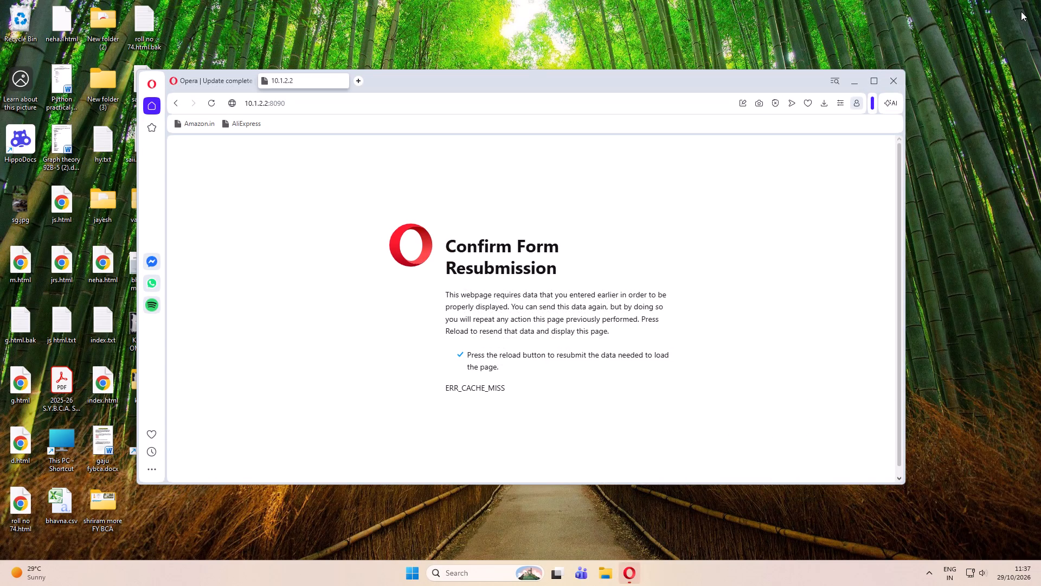
Close the Opera browser window showing the form resubmission page.
click(891, 79)
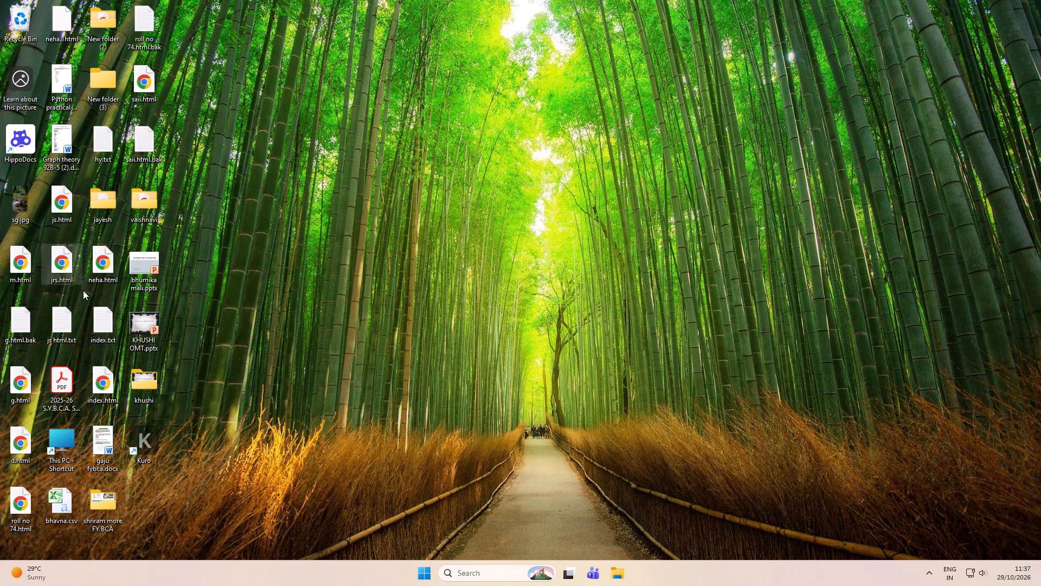
Open Google Chrome and search Google for “whatsapp web”.
click(463, 574)
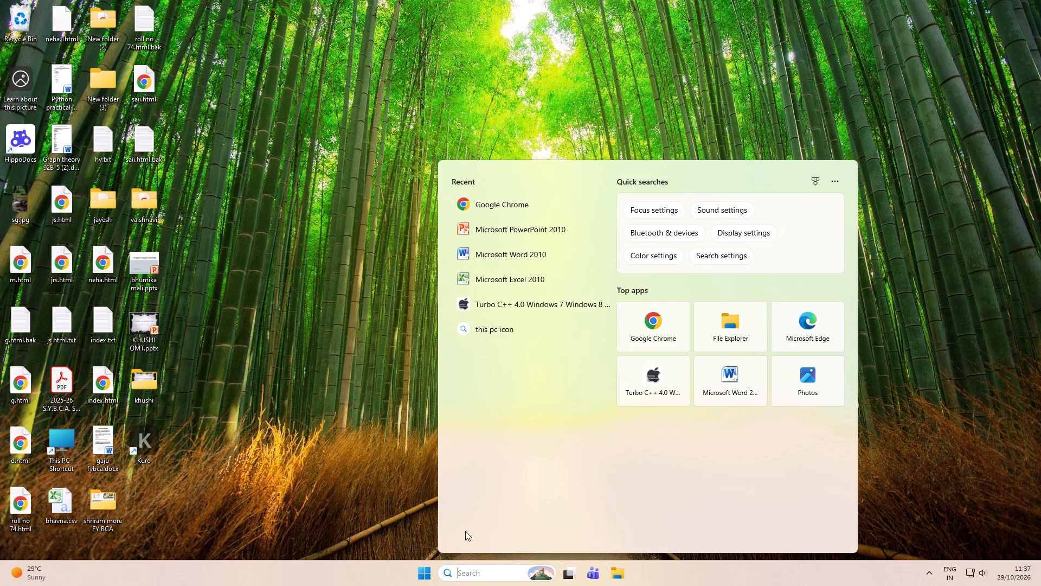
double_click(644, 309)
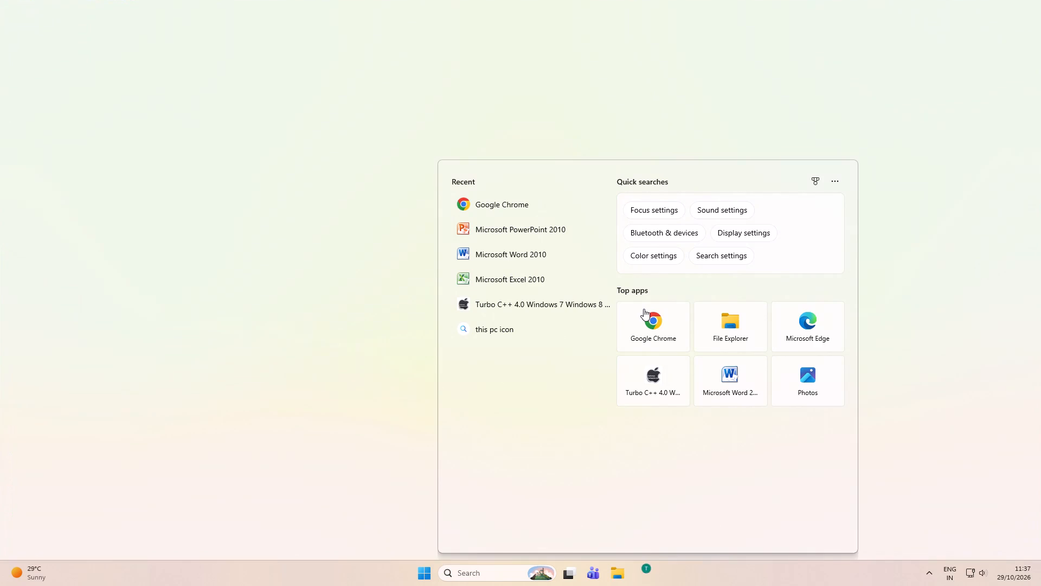
click(73, 351)
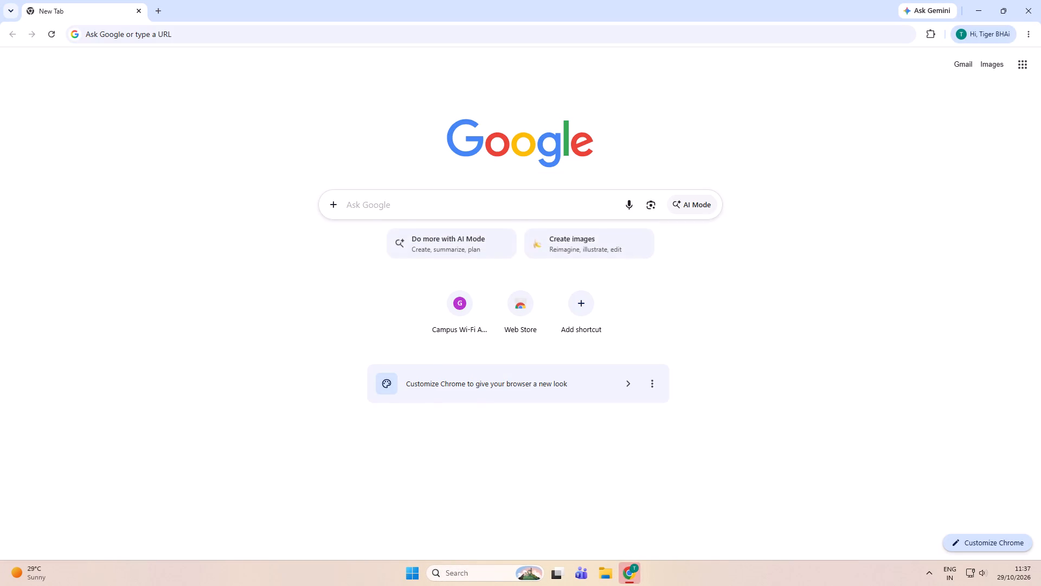
click(376, 201)
click(340, 234)
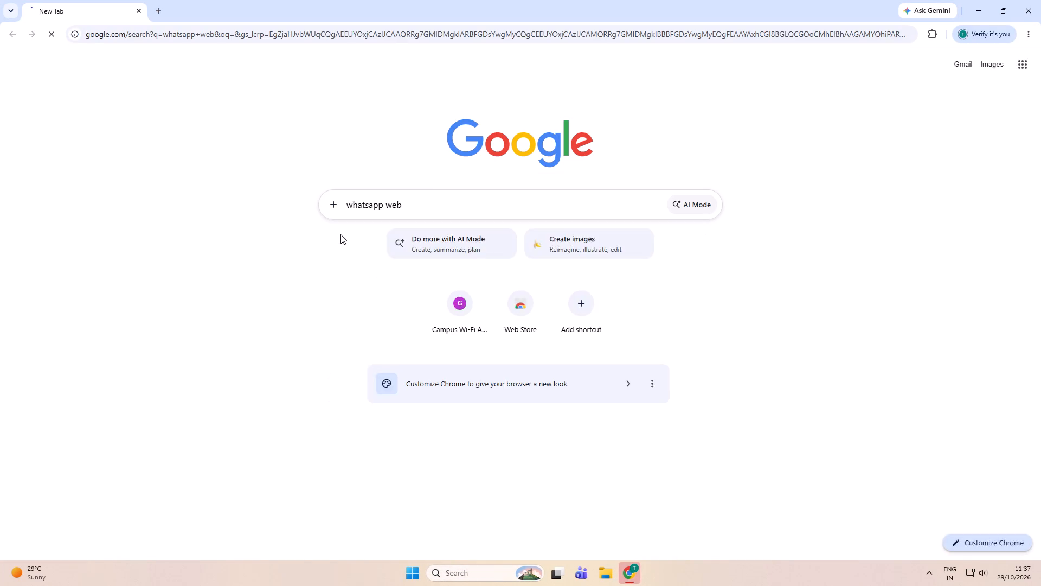